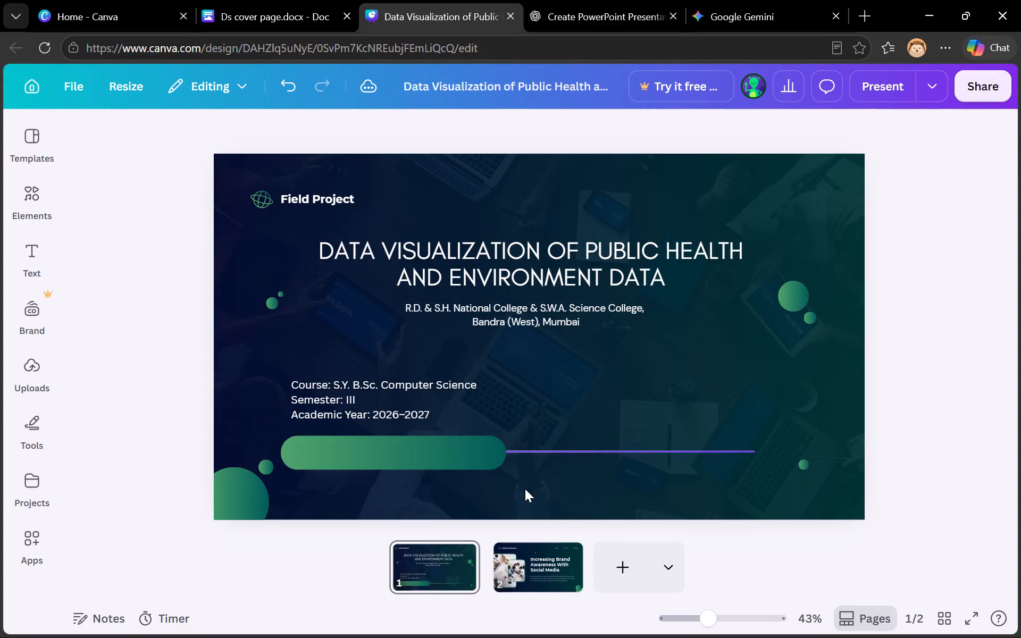
# Delete both overlapping photos from slide 2.
pyautogui.click(537, 575)
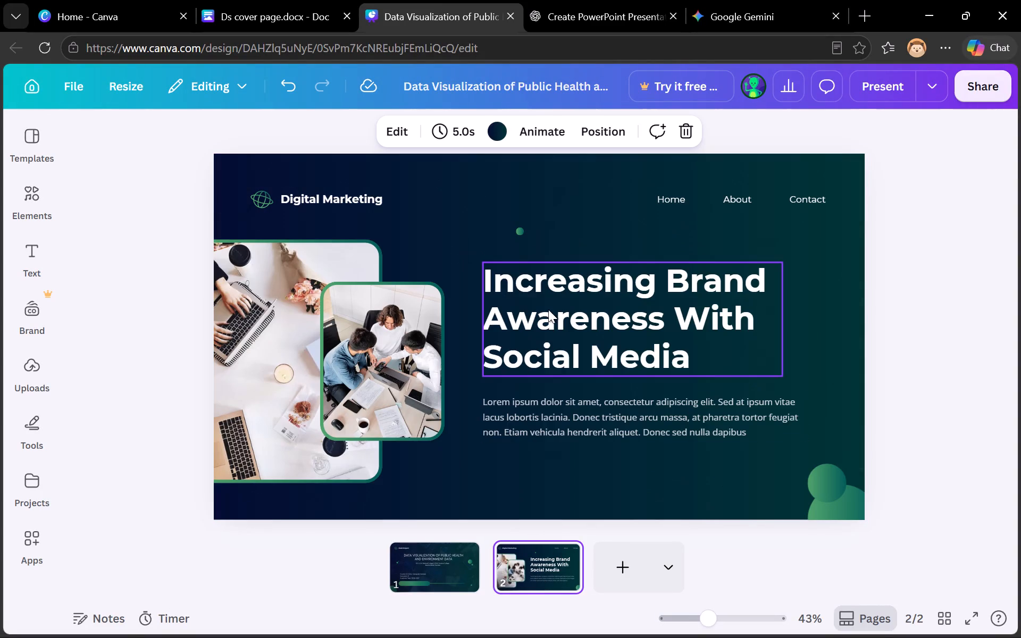
pyautogui.click(404, 359)
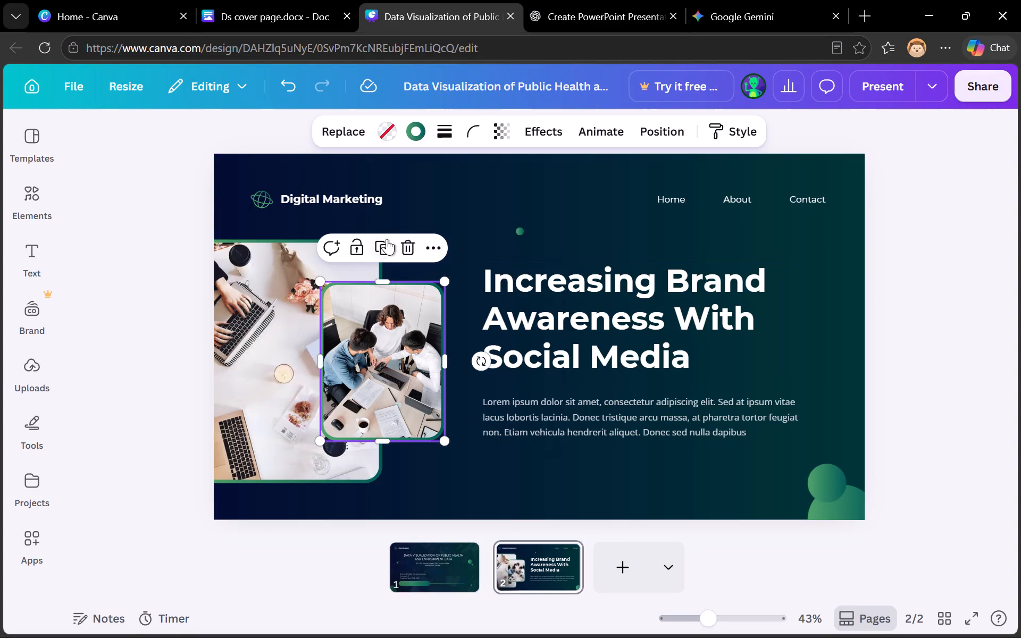
pyautogui.click(405, 237)
pyautogui.click(349, 281)
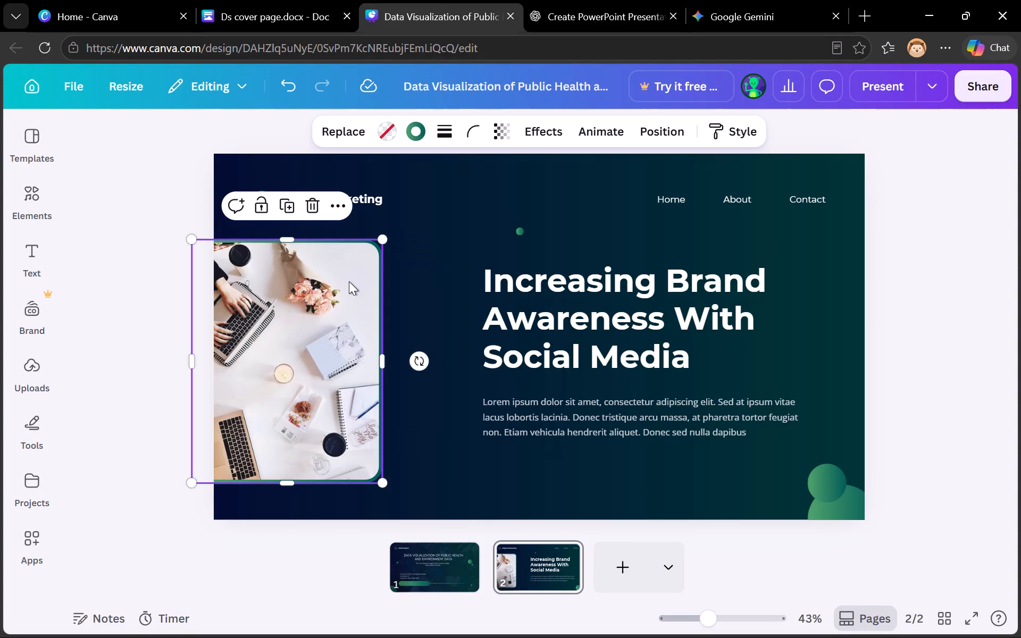
pyautogui.click(317, 200)
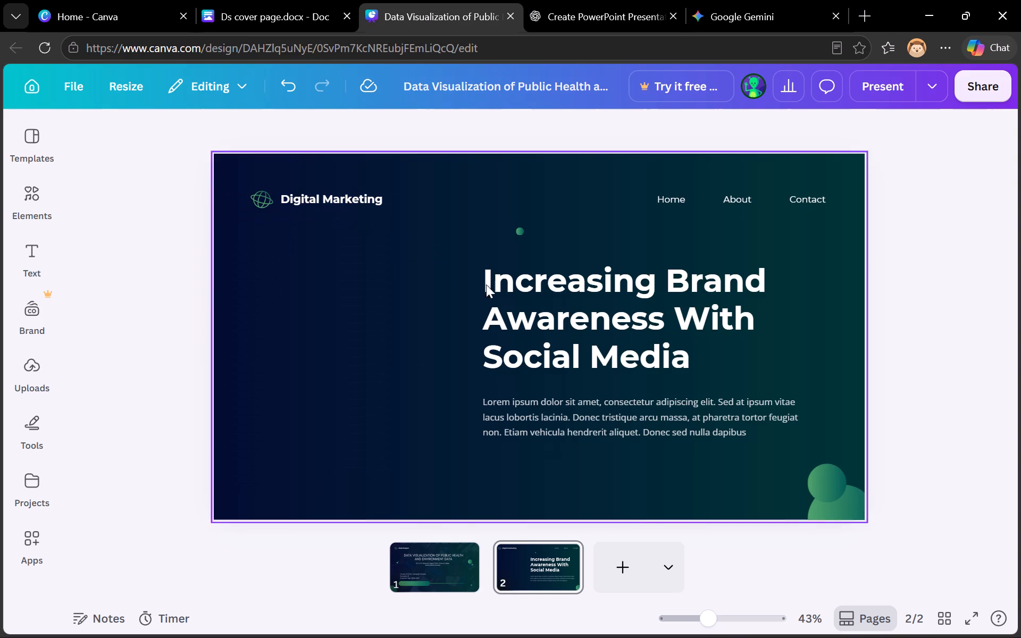
# Move slide 2's large heading leftward so it starts beneath the "Digital Marketing" label.
pyautogui.moveTo(520, 308); pyautogui.dragTo(317, 288)
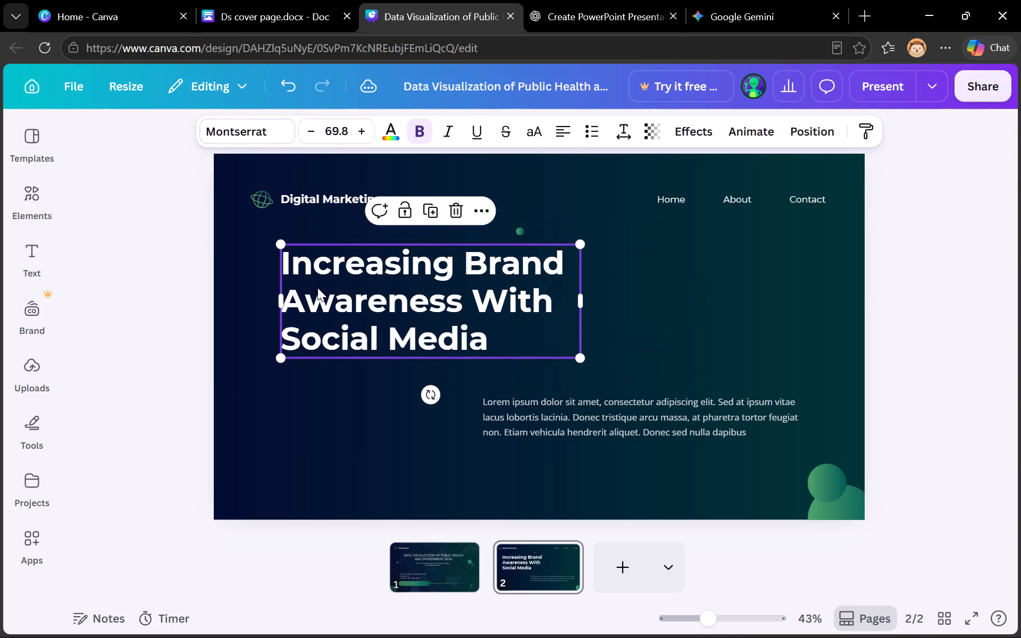
# Replace the "Digital Marketing" header label on slide 2 with "Field Project".
pyautogui.doubleClick(309, 195)
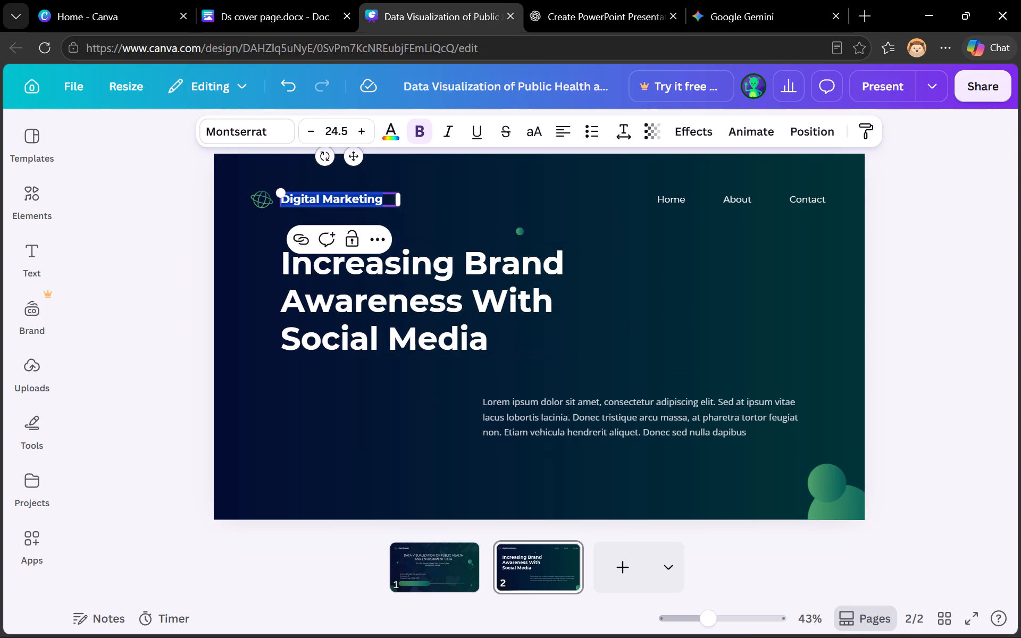
pyautogui.write('Field project')
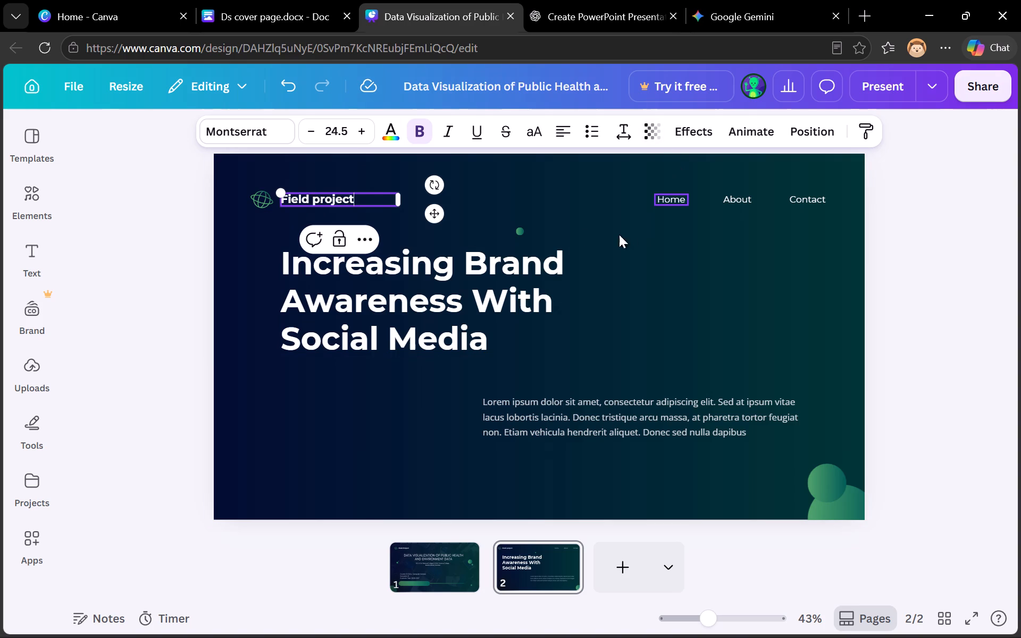
pyautogui.click(568, 236)
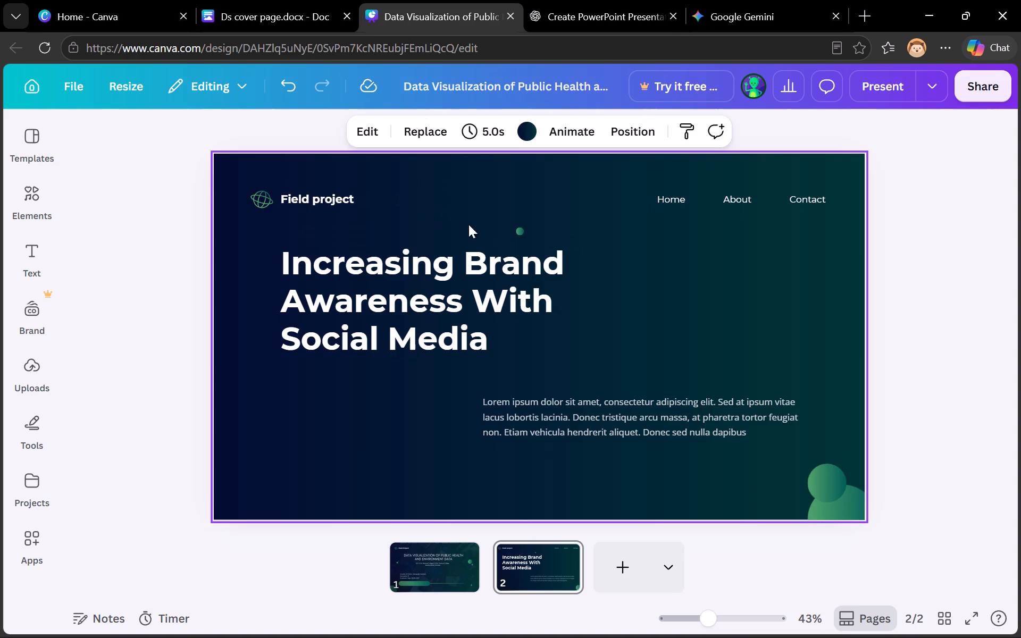
pyautogui.doubleClick(327, 200)
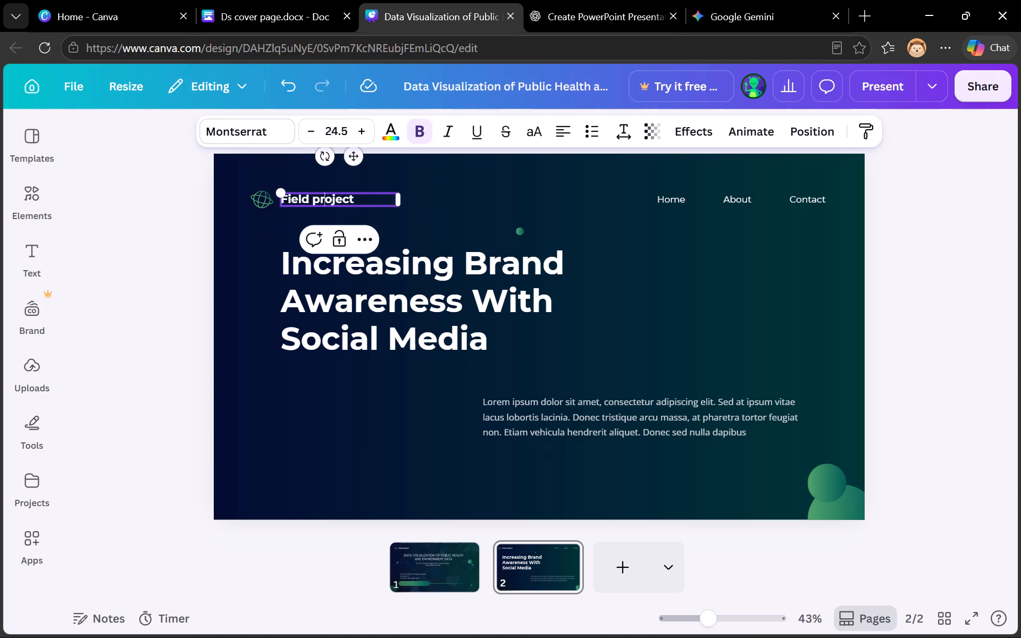
pyautogui.click(319, 198)
pyautogui.press('BackSpace')
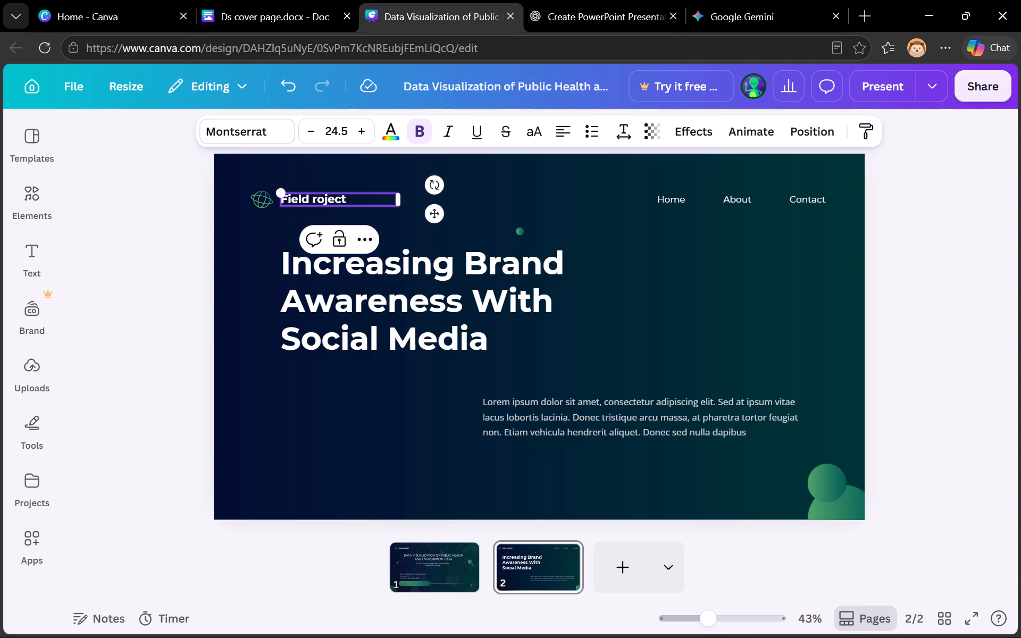
pyautogui.hotkey('shift', 'p')
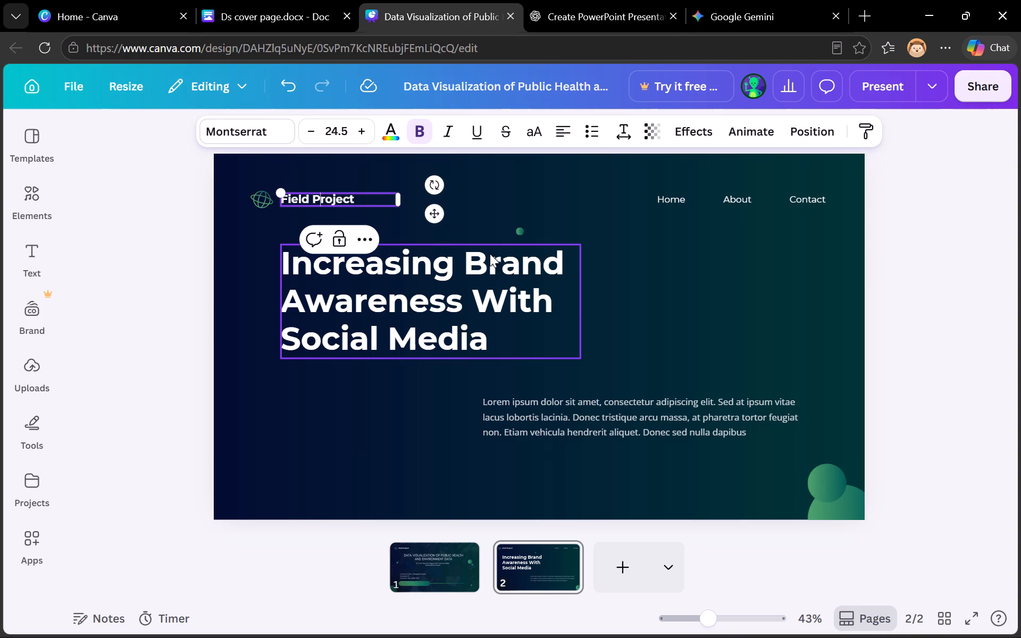
pyautogui.click(533, 336)
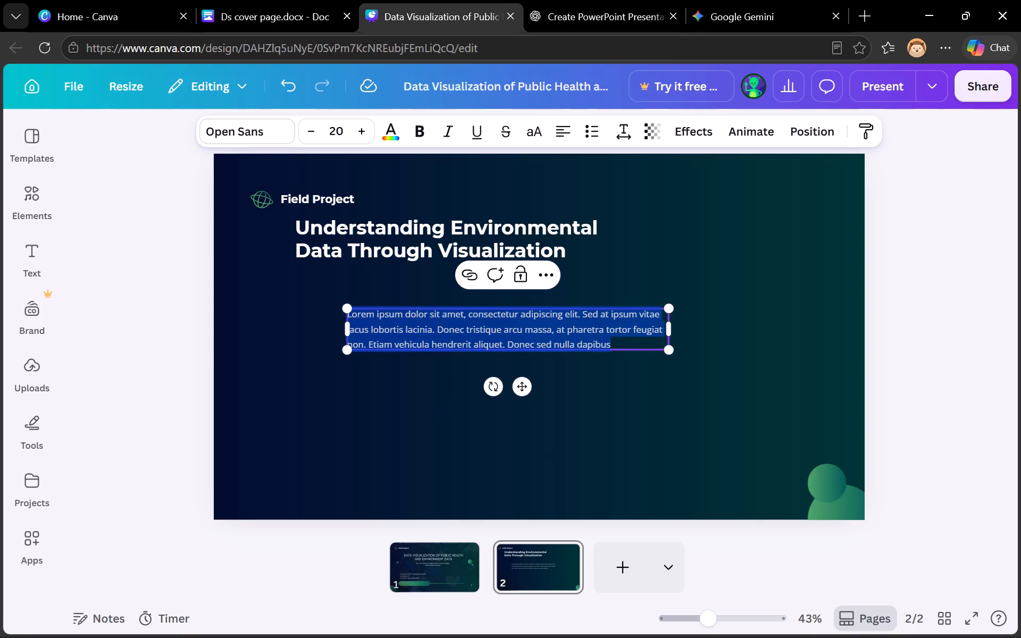
pyautogui.hotkey('ctrl', 'v')
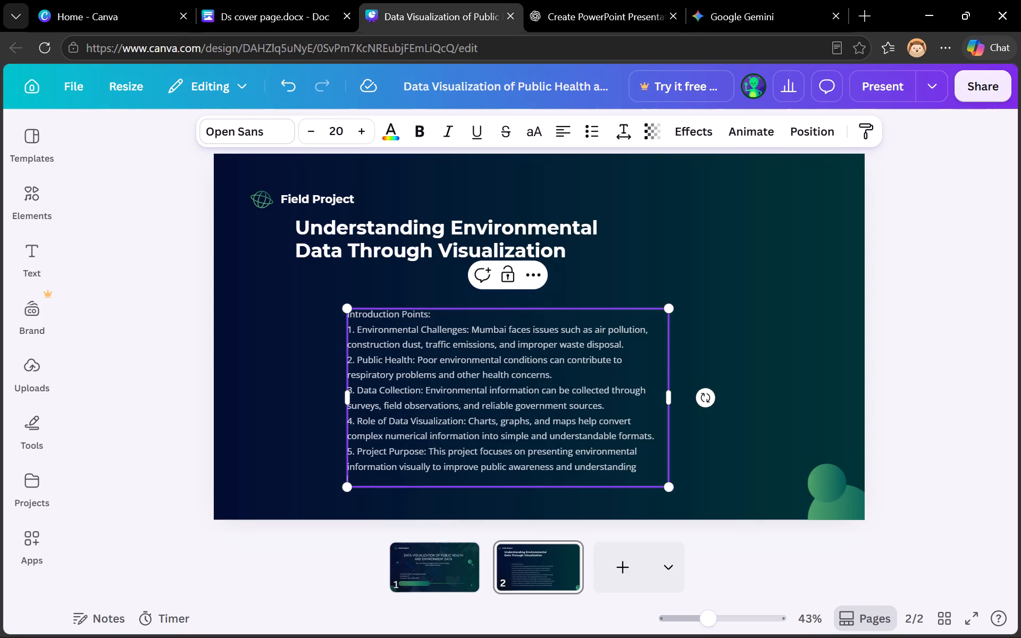
pyautogui.click(720, 463)
# Move the introduction list to just below the heading, aligned with the left edge of "Field Project", and moderately widen its box.
pyautogui.moveTo(497, 427); pyautogui.dragTo(427, 395)
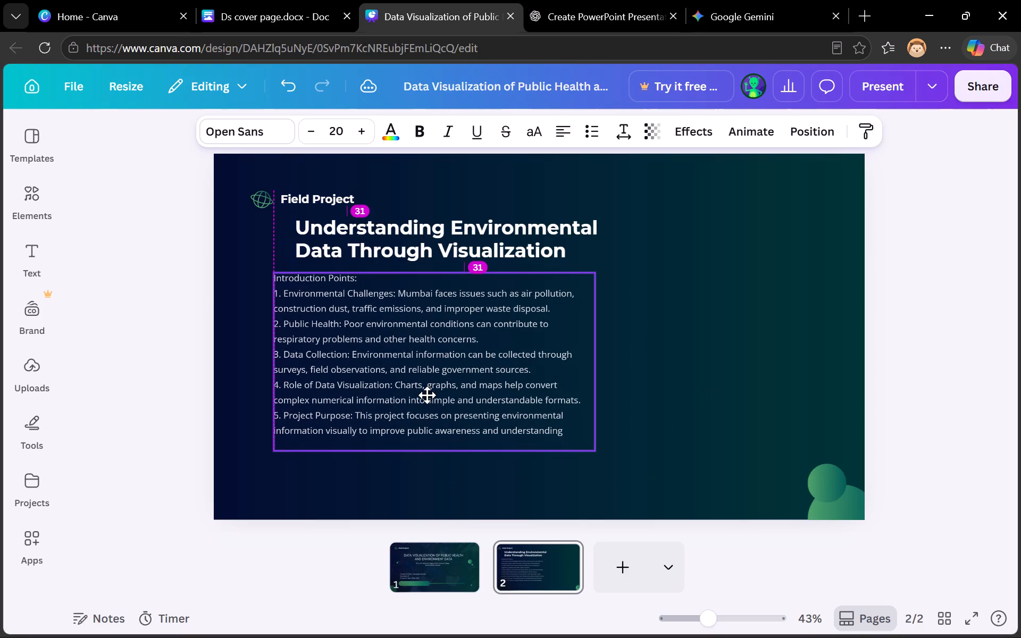
pyautogui.moveTo(427, 395); pyautogui.dragTo(430, 399)
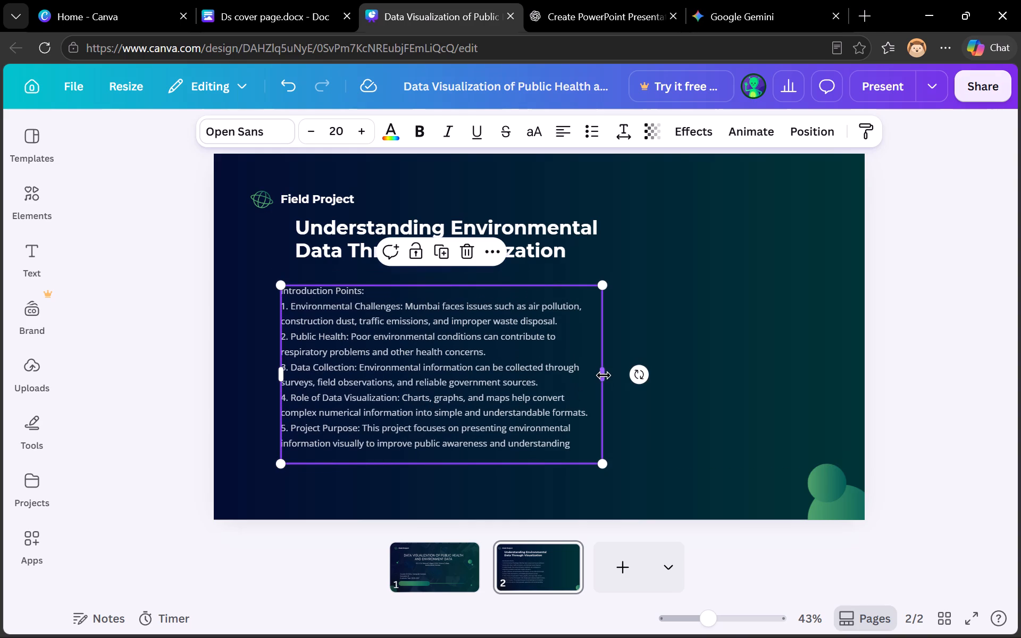
pyautogui.moveTo(604, 375); pyautogui.dragTo(683, 364)
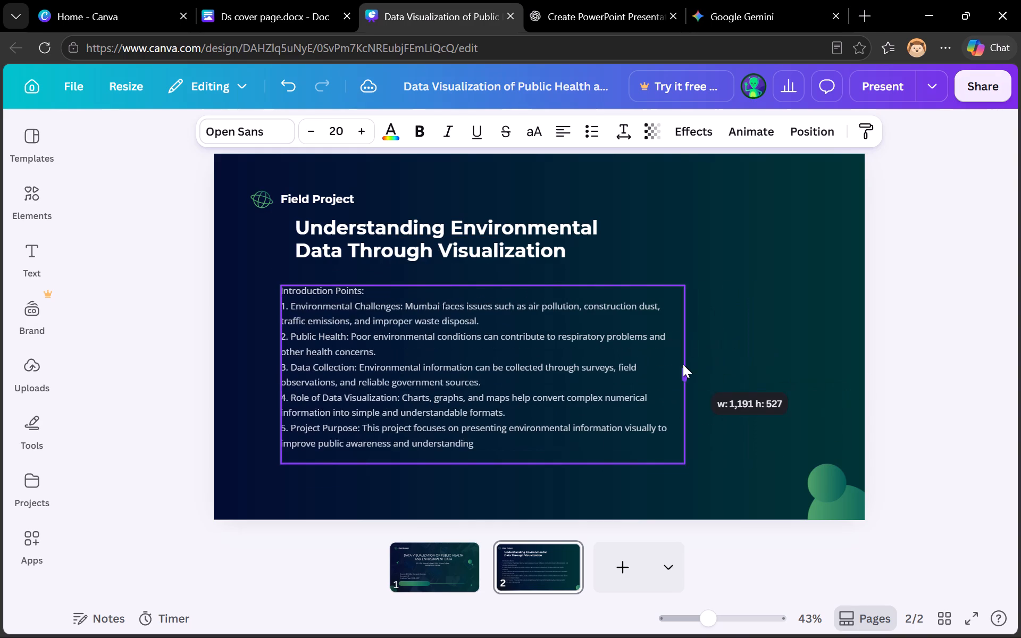
pyautogui.moveTo(683, 364); pyautogui.dragTo(631, 364)
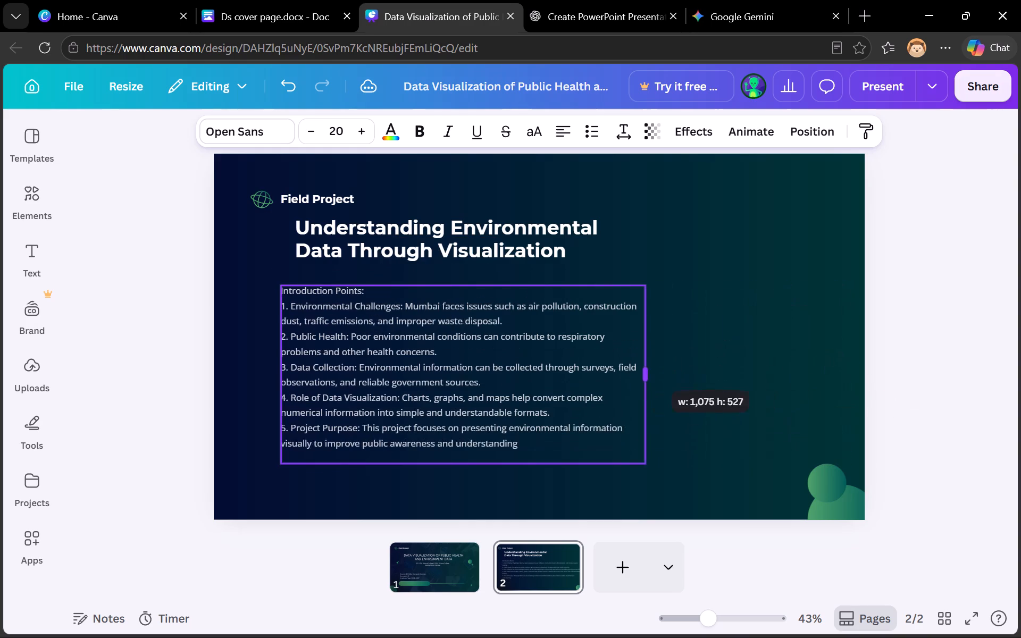
pyautogui.moveTo(631, 364); pyautogui.dragTo(652, 365)
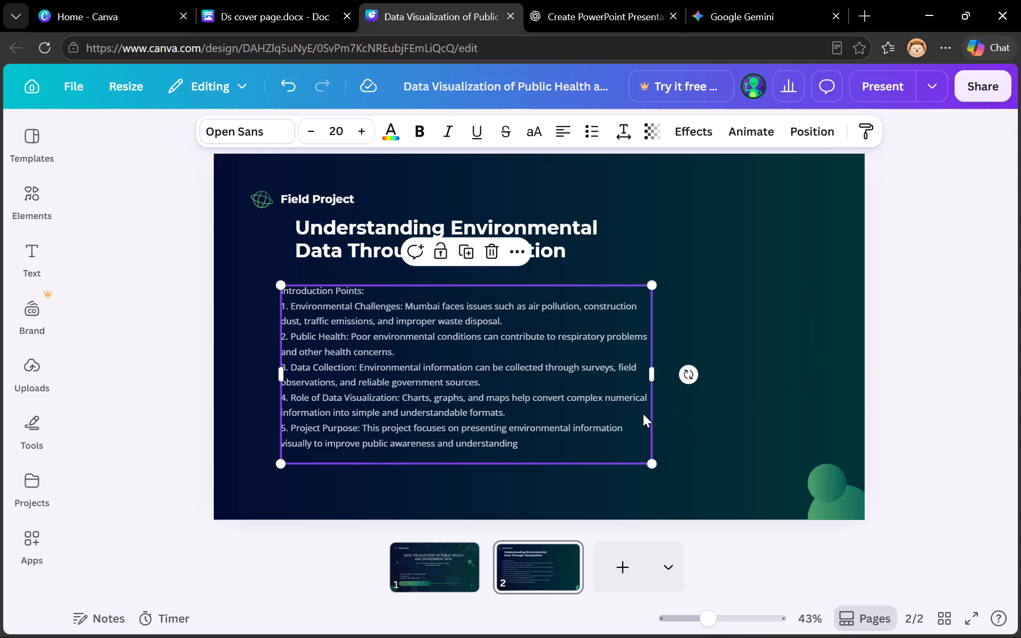
pyautogui.click(697, 441)
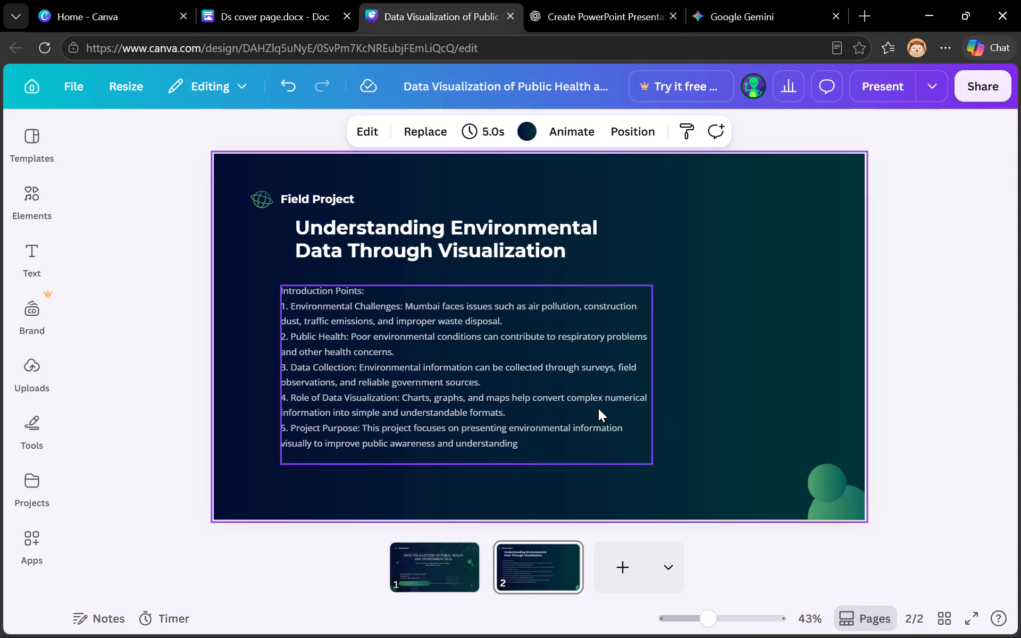
pyautogui.moveTo(598, 408); pyautogui.dragTo(602, 397)
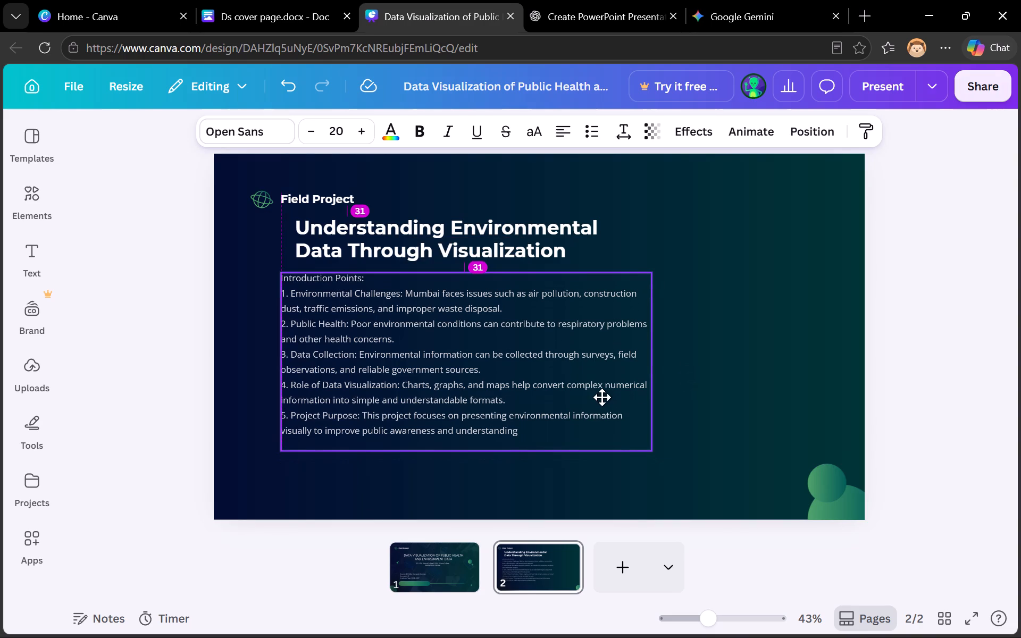
pyautogui.moveTo(602, 397); pyautogui.dragTo(601, 397)
pyautogui.doubleClick(720, 417)
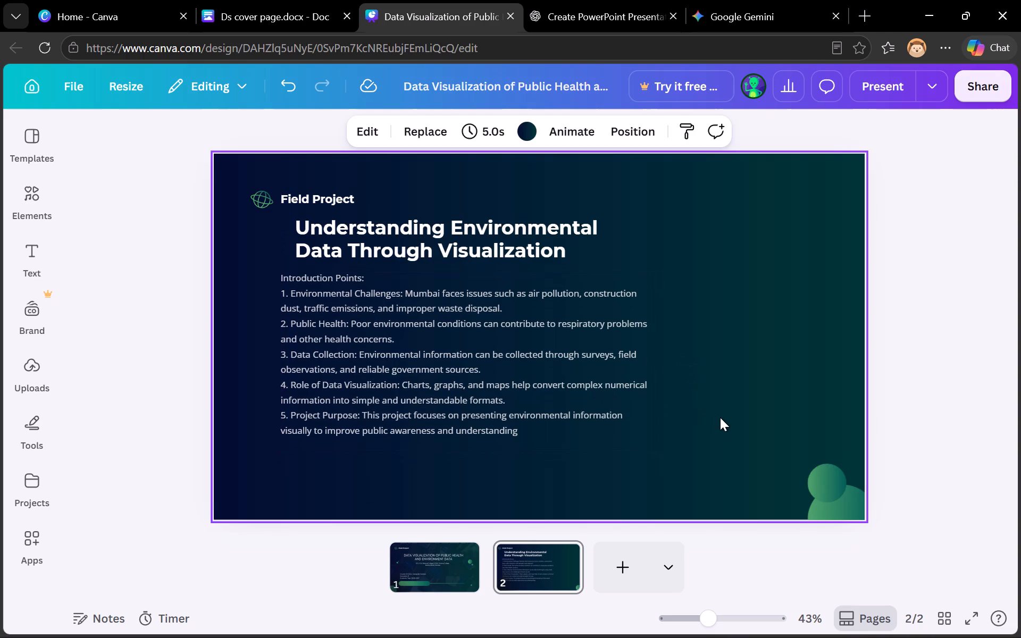
# Widen the introduction list's text box to about 1,615 so its lines stretch across most of the slide.
pyautogui.click(490, 431)
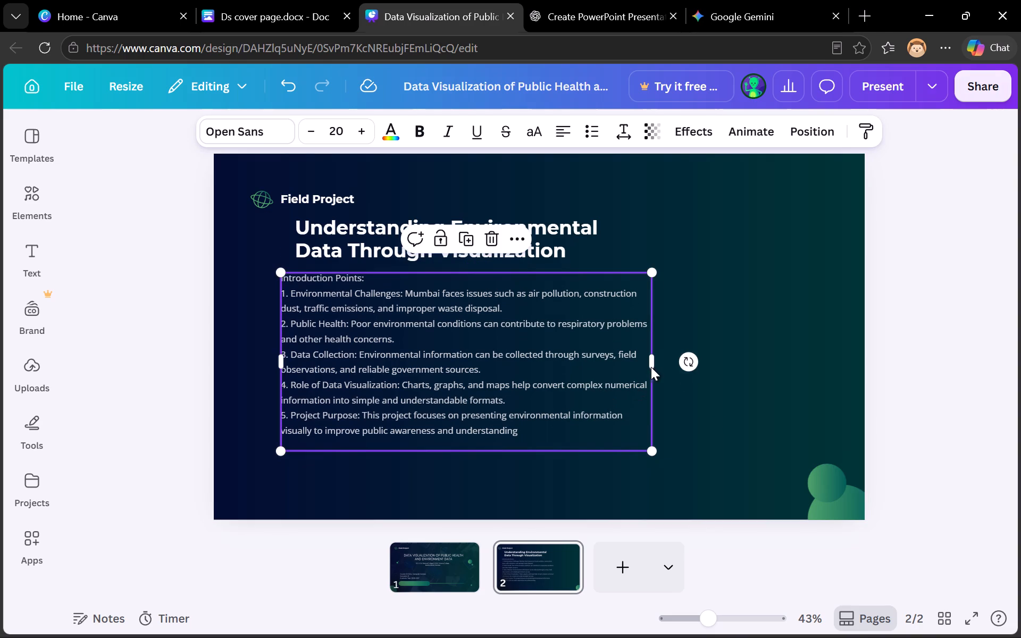
pyautogui.moveTo(655, 374); pyautogui.dragTo(755, 318)
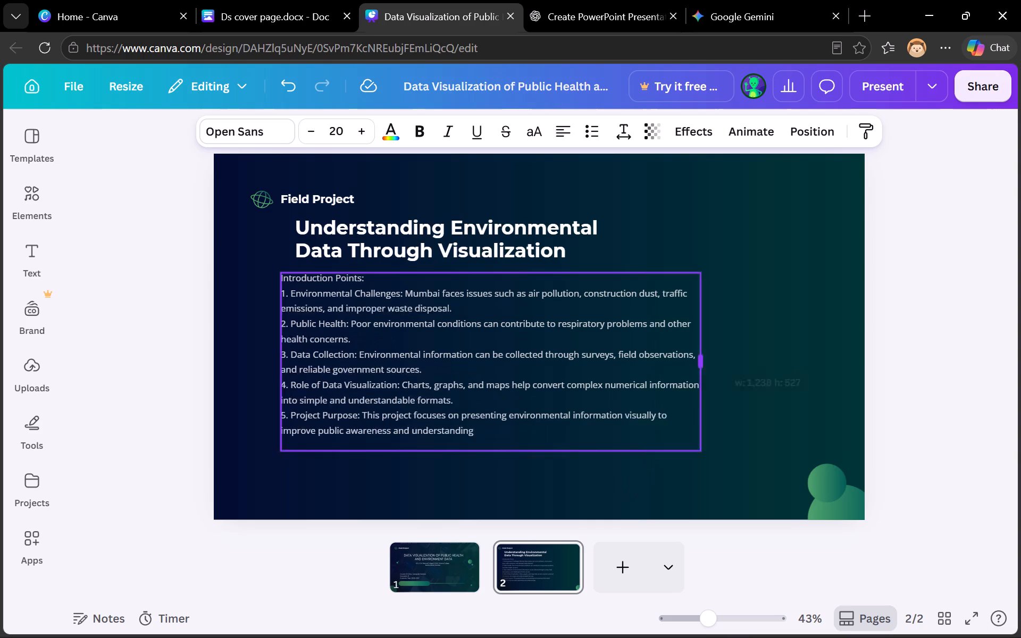
pyautogui.moveTo(755, 318); pyautogui.dragTo(833, 331)
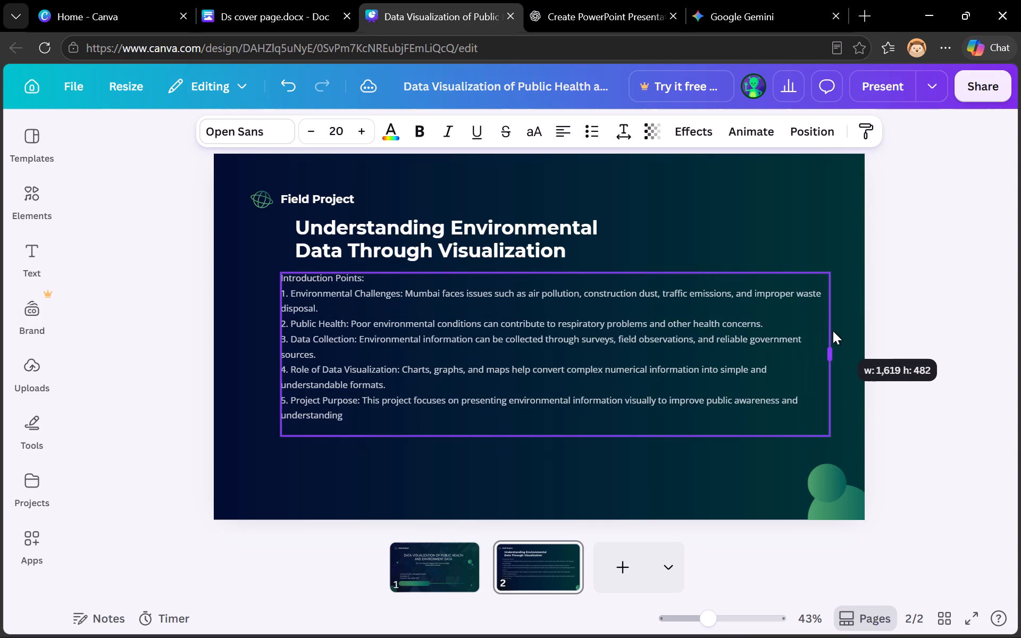
pyautogui.moveTo(833, 331); pyautogui.dragTo(832, 330)
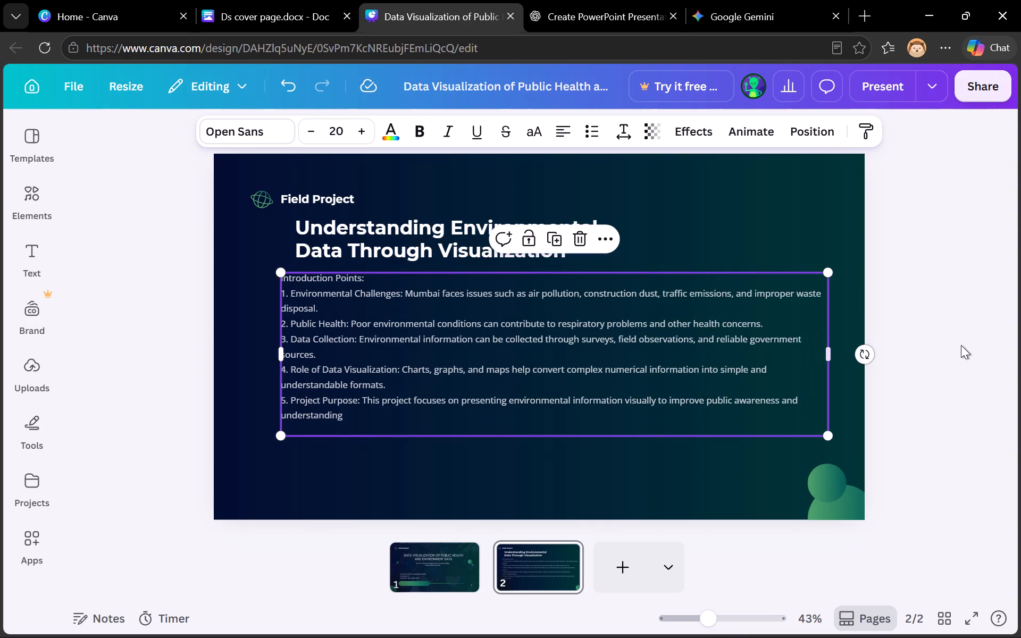
pyautogui.click(961, 345)
pyautogui.click(692, 434)
pyautogui.click(664, 483)
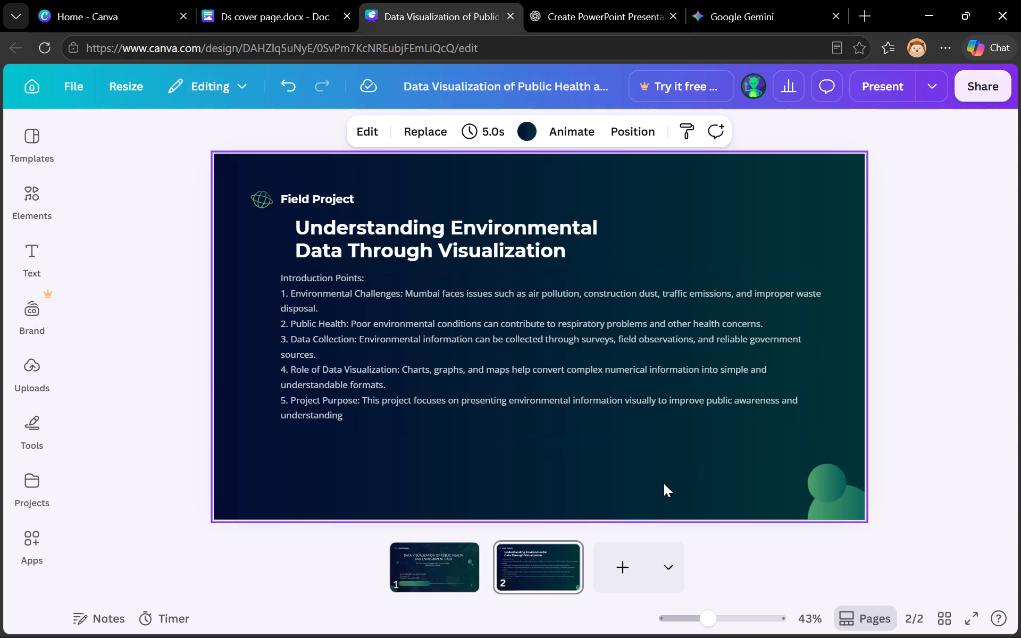
# Scale the introduction list up to text size 20.5, extending its upper-left corner outward.
pyautogui.click(473, 416)
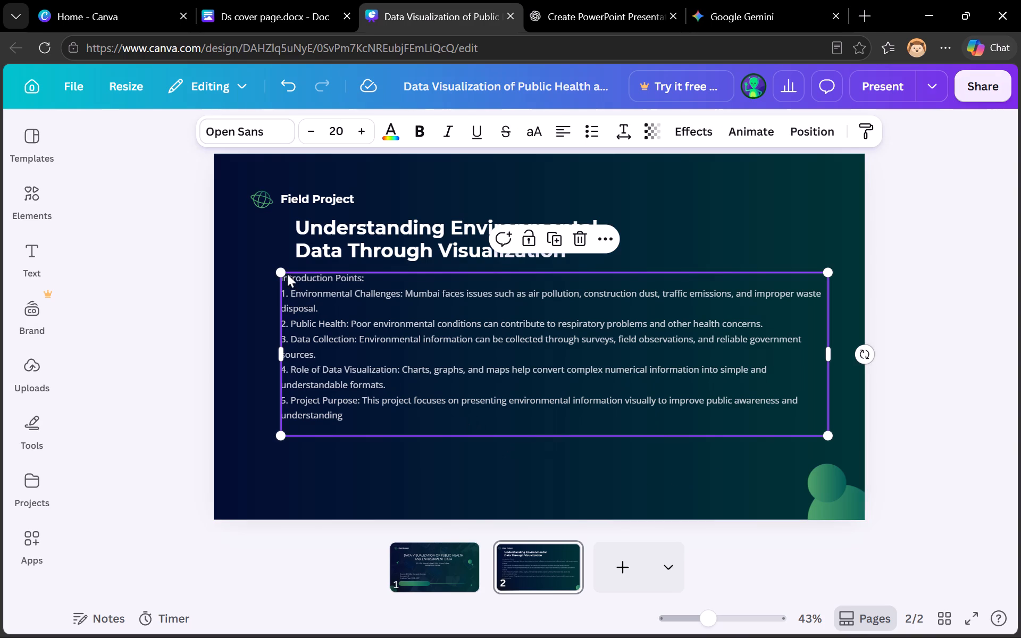
pyautogui.moveTo(282, 270); pyautogui.dragTo(264, 264)
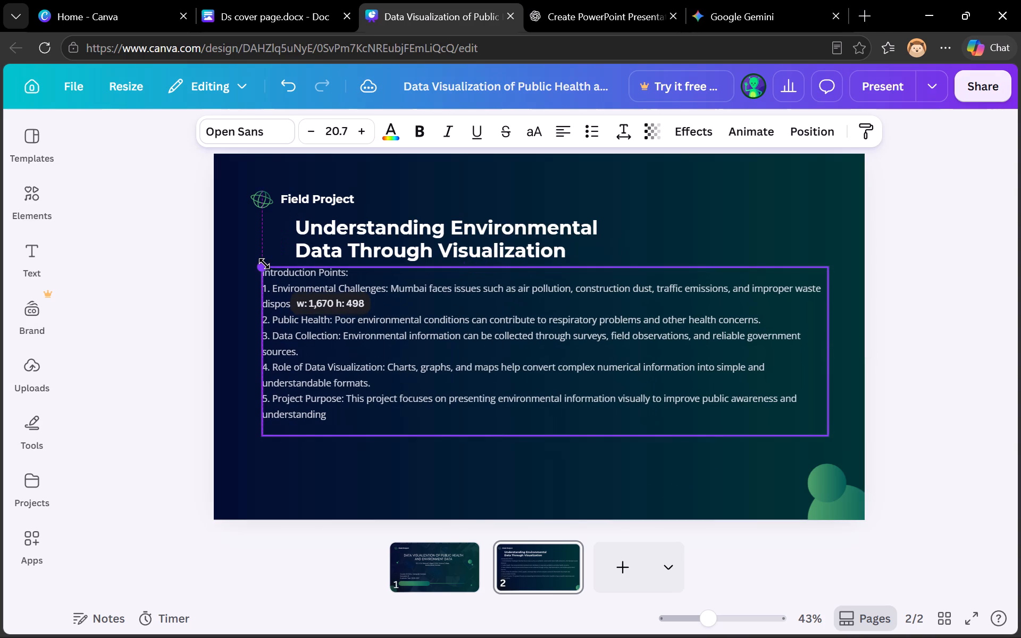
pyautogui.moveTo(264, 264); pyautogui.dragTo(270, 267)
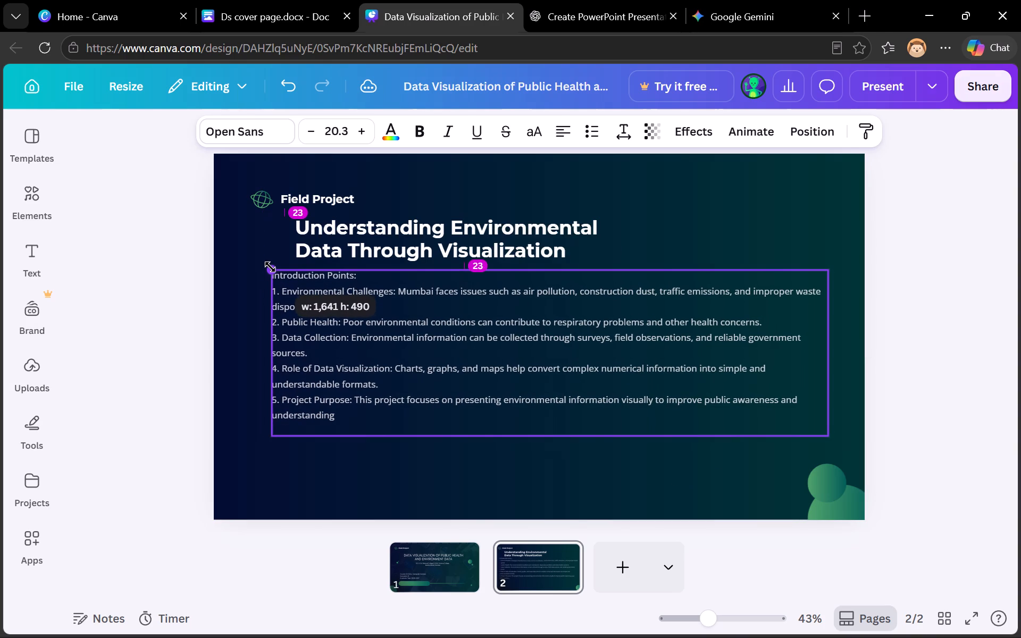
pyautogui.moveTo(270, 267); pyautogui.dragTo(267, 267)
pyautogui.click(434, 490)
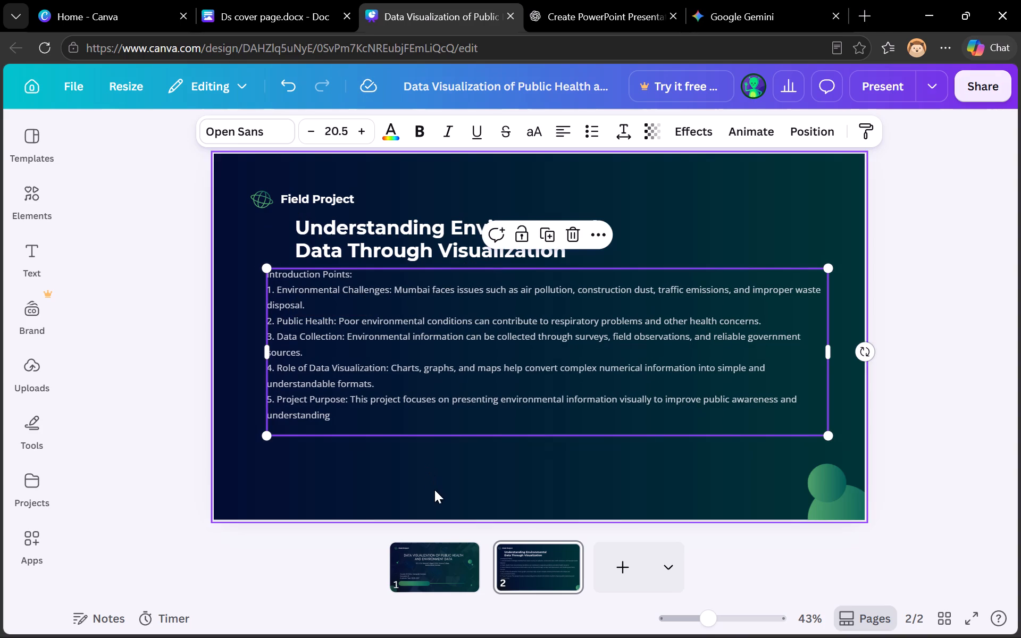
# Shift the introduction list slightly left and widen its text box to the slide's right edge.
pyautogui.moveTo(432, 390); pyautogui.dragTo(420, 389)
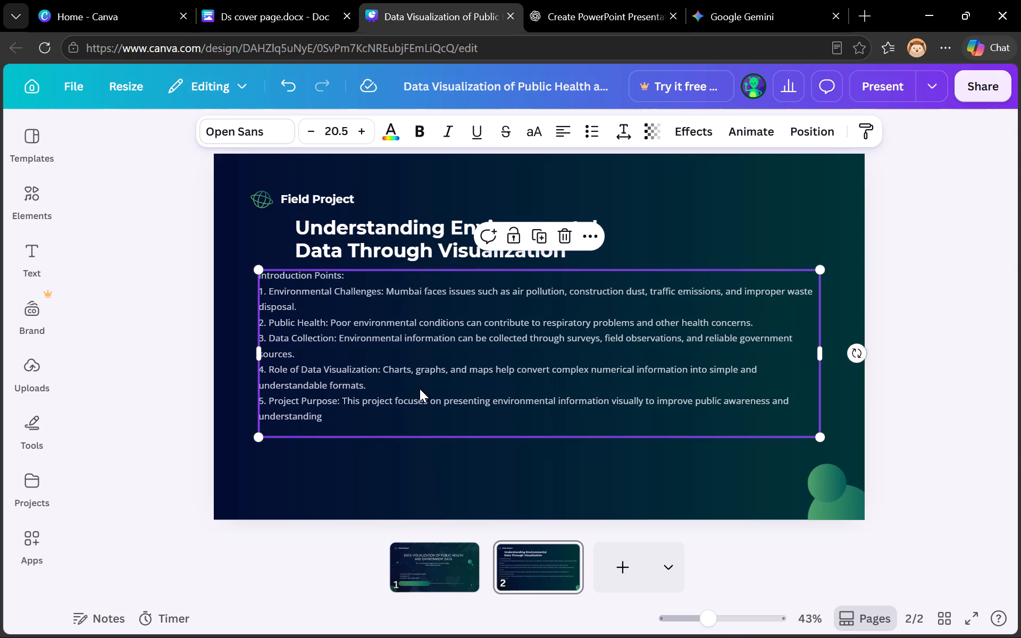
pyautogui.moveTo(823, 354); pyautogui.dragTo(874, 349)
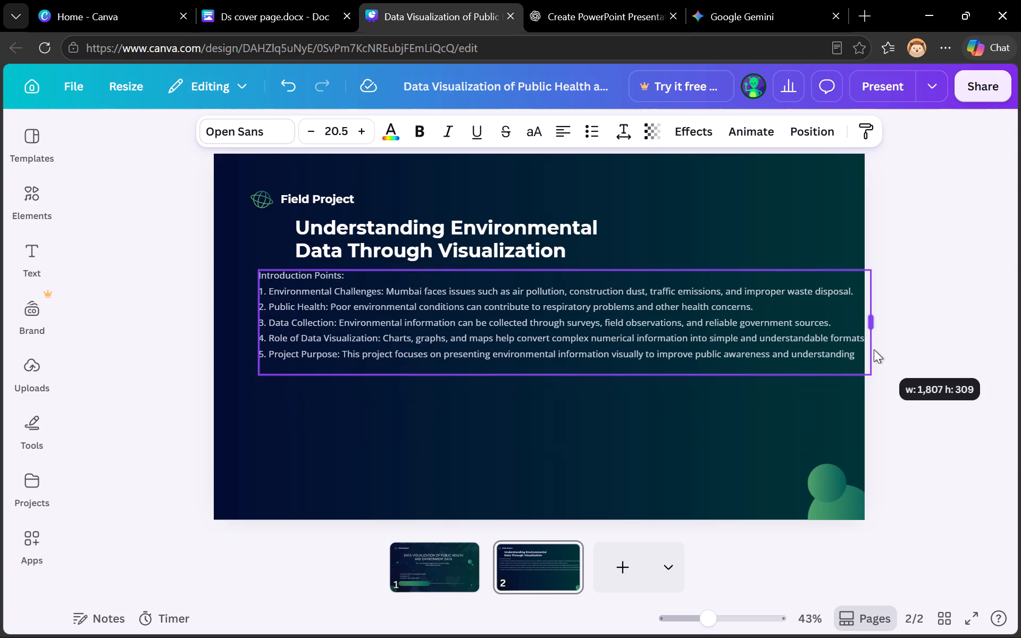
pyautogui.moveTo(874, 349); pyautogui.dragTo(866, 353)
pyautogui.click(748, 432)
# Move the introduction list left to line up with the left edge of the globe logo.
pyautogui.moveTo(691, 325); pyautogui.dragTo(687, 324)
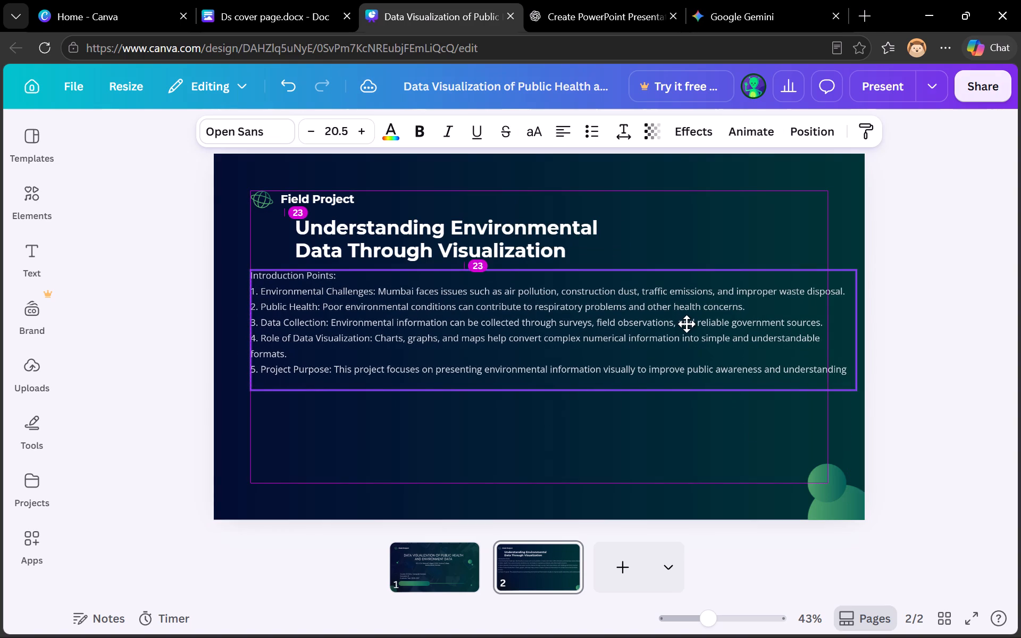
pyautogui.moveTo(687, 324); pyautogui.dragTo(693, 323)
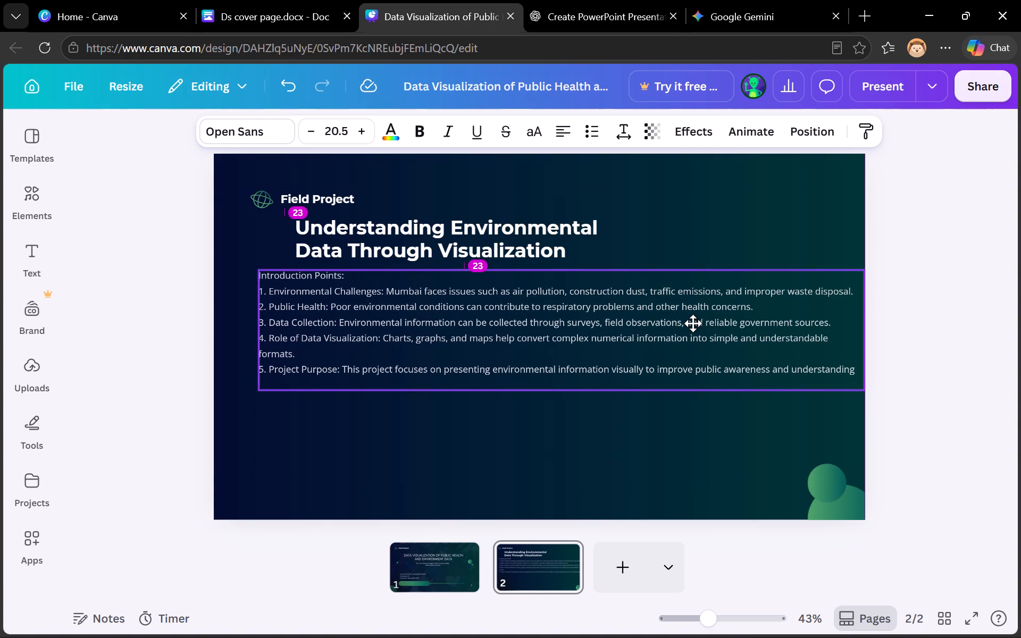
pyautogui.moveTo(693, 323); pyautogui.dragTo(683, 322)
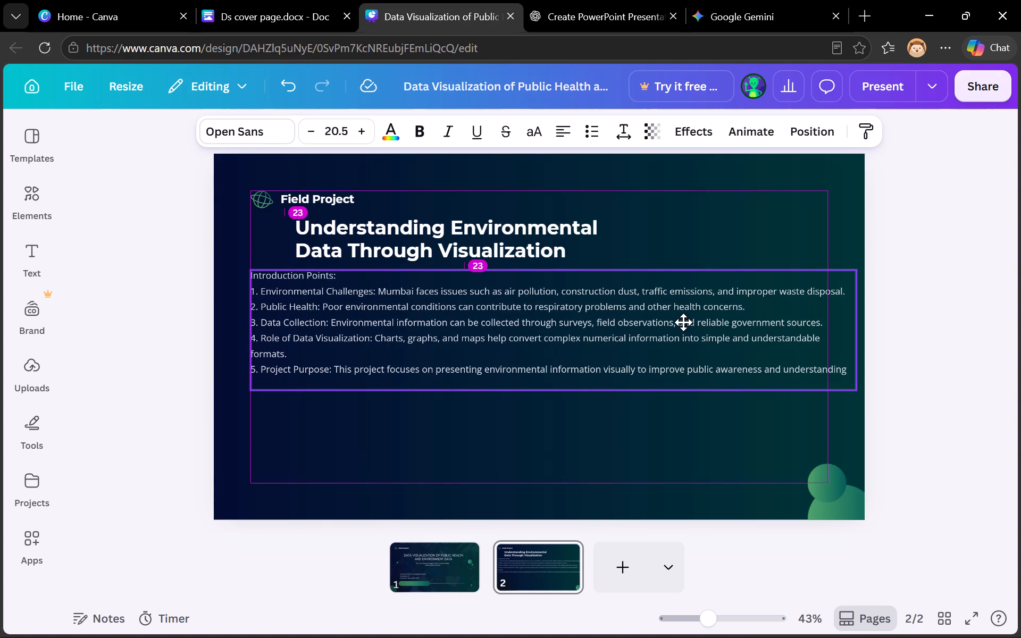
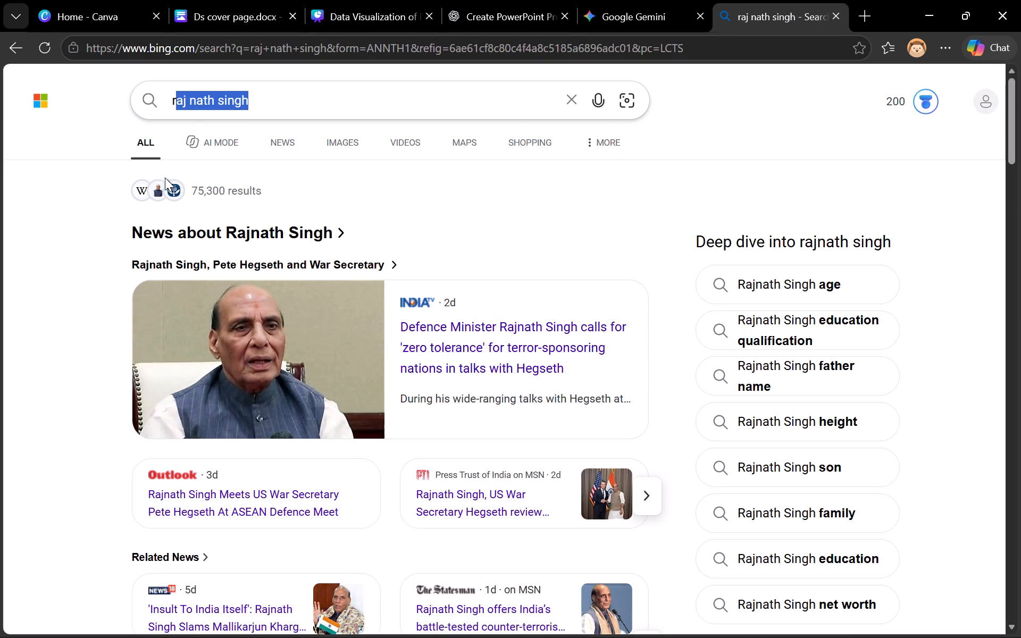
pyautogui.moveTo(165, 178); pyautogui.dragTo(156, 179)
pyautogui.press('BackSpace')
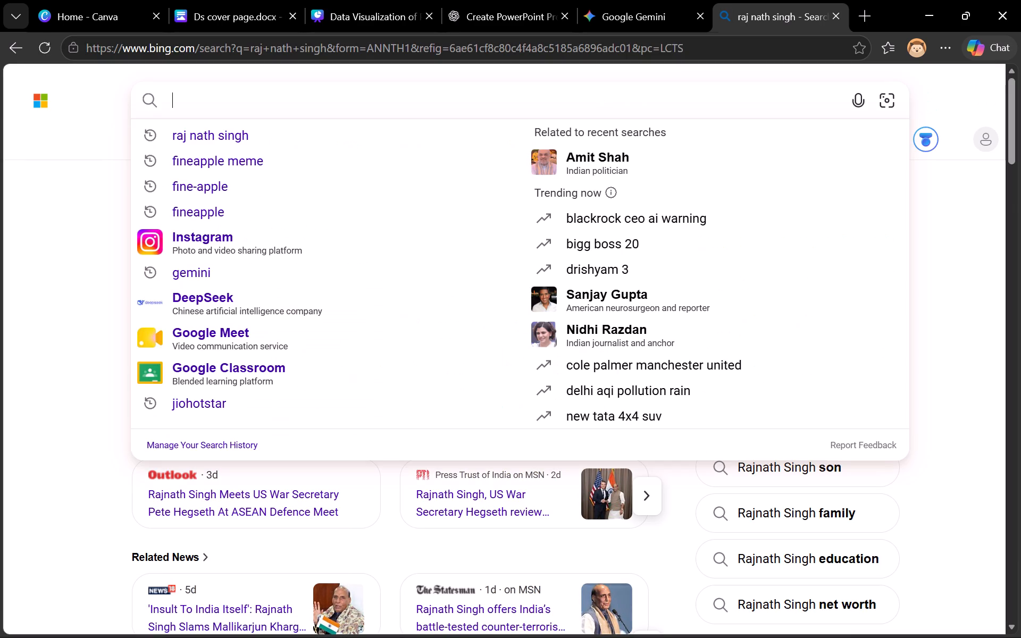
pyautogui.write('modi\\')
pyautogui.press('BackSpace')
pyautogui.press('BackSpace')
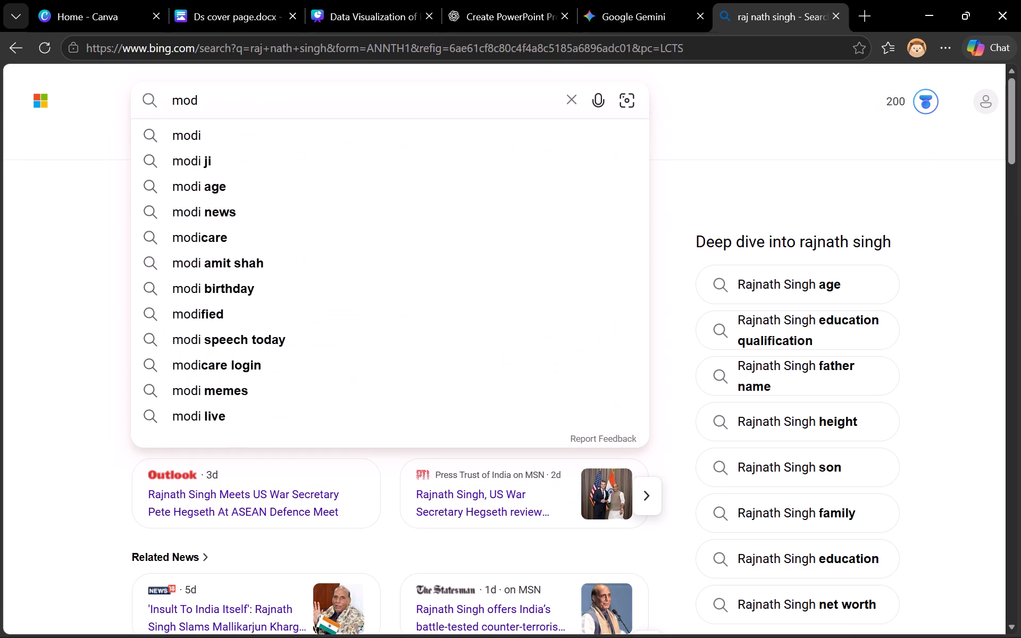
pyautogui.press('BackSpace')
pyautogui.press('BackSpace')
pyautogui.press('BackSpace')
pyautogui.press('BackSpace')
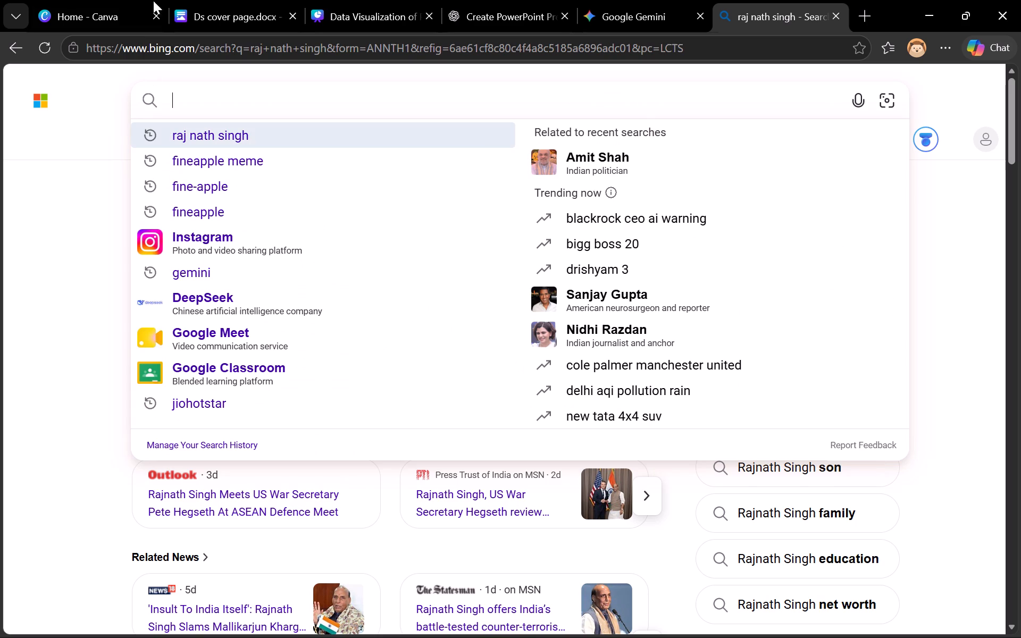
# Switch to the Canva presentation and move the introduction list slightly down, leaving a gap of about 31 below the heading.
pyautogui.click(357, 5)
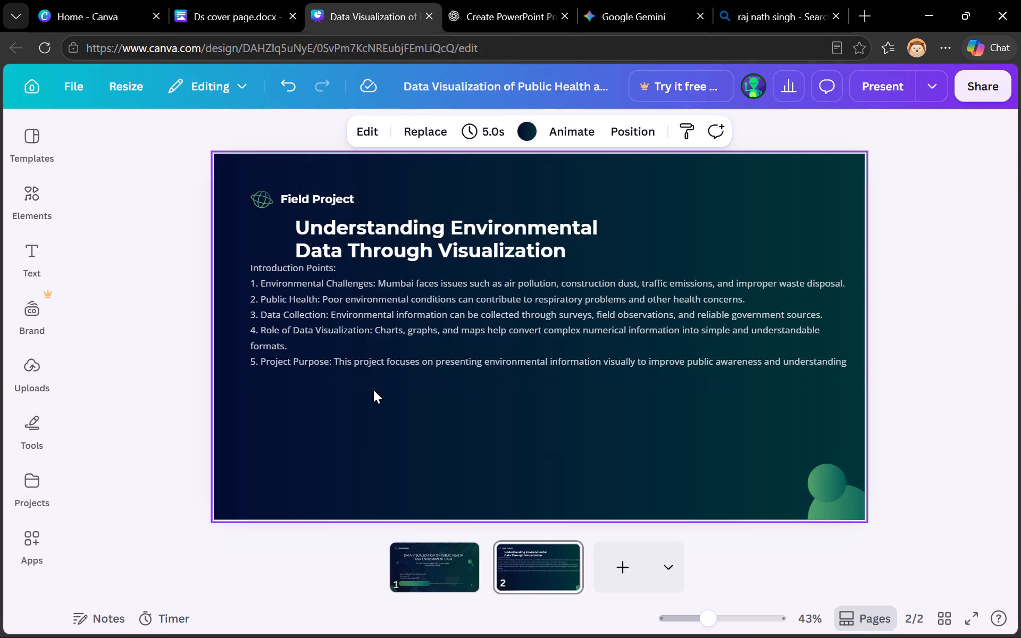
pyautogui.moveTo(411, 346); pyautogui.dragTo(413, 355)
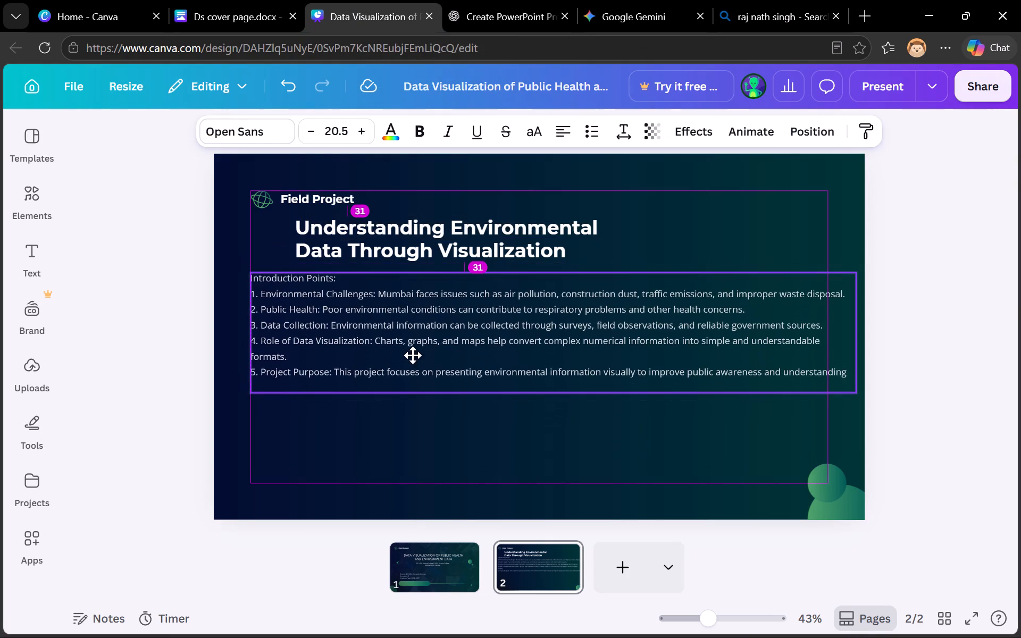
pyautogui.moveTo(413, 355); pyautogui.dragTo(412, 355)
pyautogui.click(421, 433)
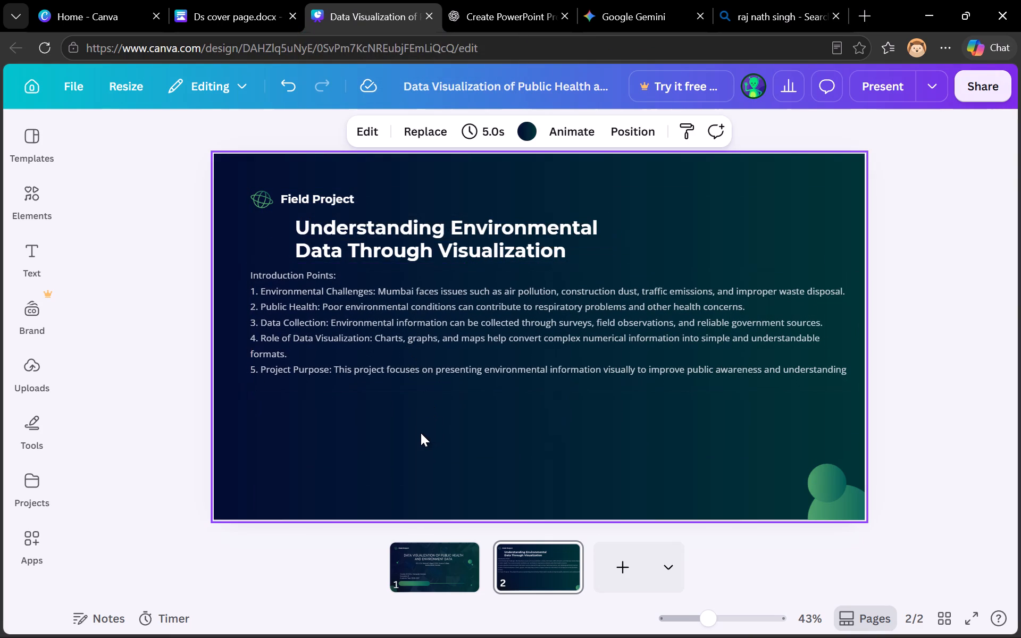
# Narrow the introduction list's text box to about 1,367 wide and align its left edge with the heading.
pyautogui.click(448, 351)
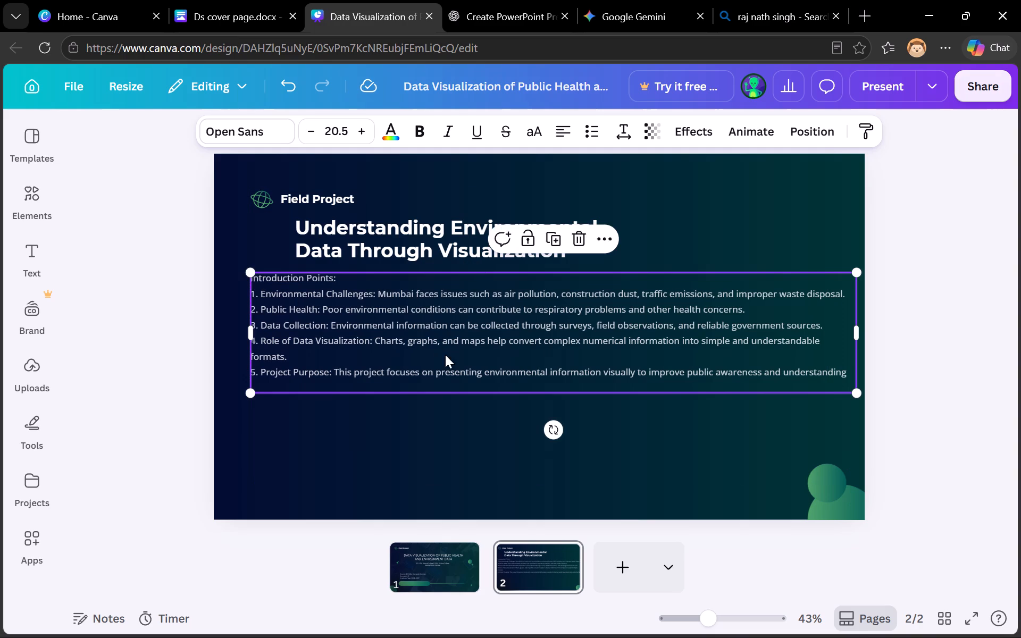
pyautogui.moveTo(857, 329); pyautogui.dragTo(714, 352)
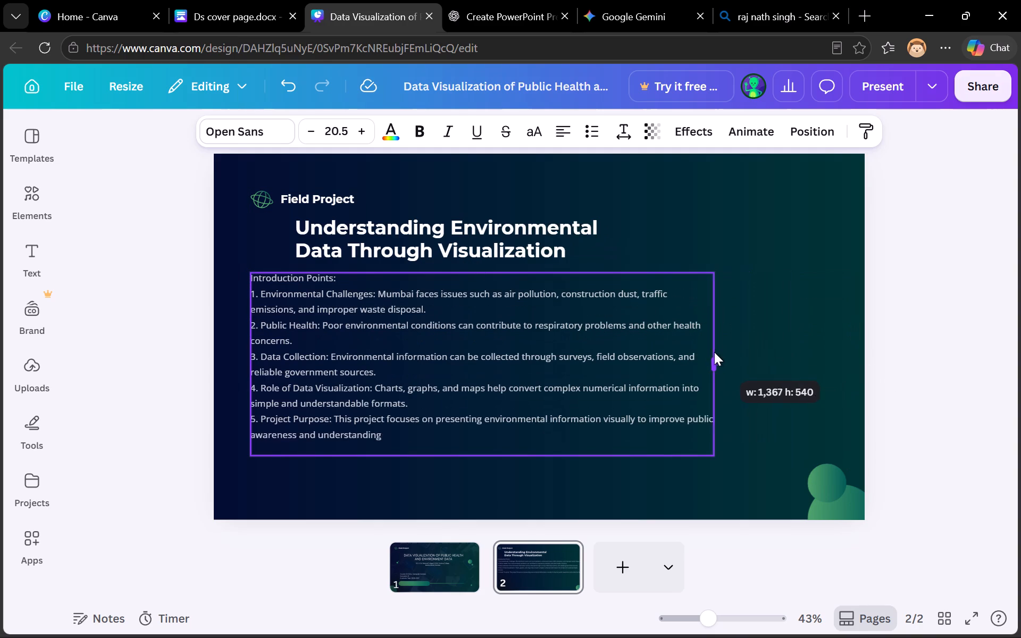
pyautogui.moveTo(714, 352); pyautogui.dragTo(714, 352)
pyautogui.click(782, 408)
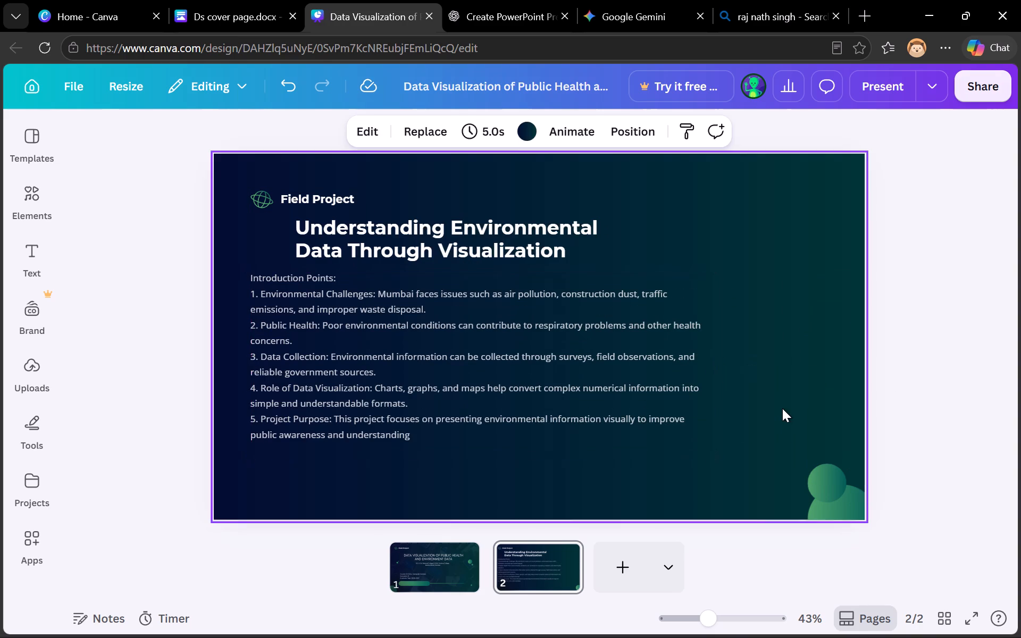
pyautogui.moveTo(558, 390); pyautogui.dragTo(606, 392)
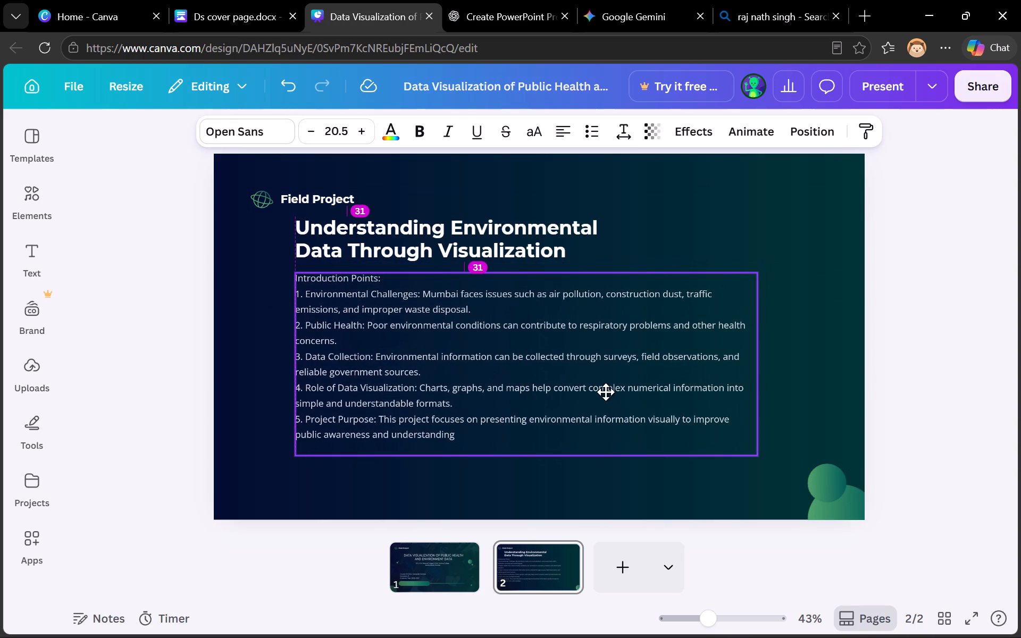
pyautogui.moveTo(606, 392); pyautogui.dragTo(605, 392)
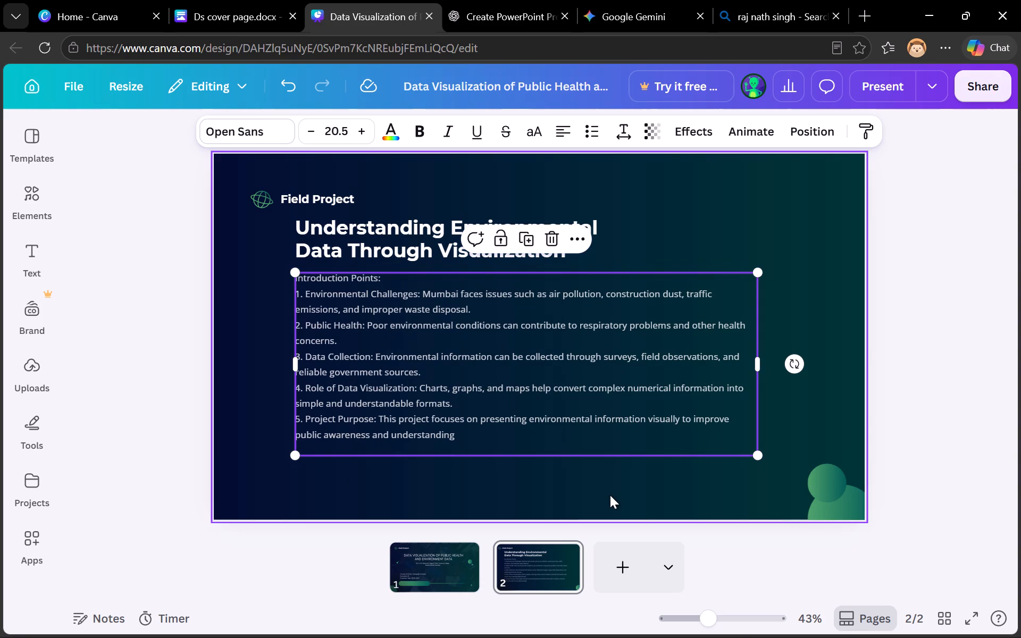
pyautogui.click(610, 495)
# Add a third page and apply the "SEO Strategy For Small Businesses" layout from the current template to it.
pyautogui.click(615, 553)
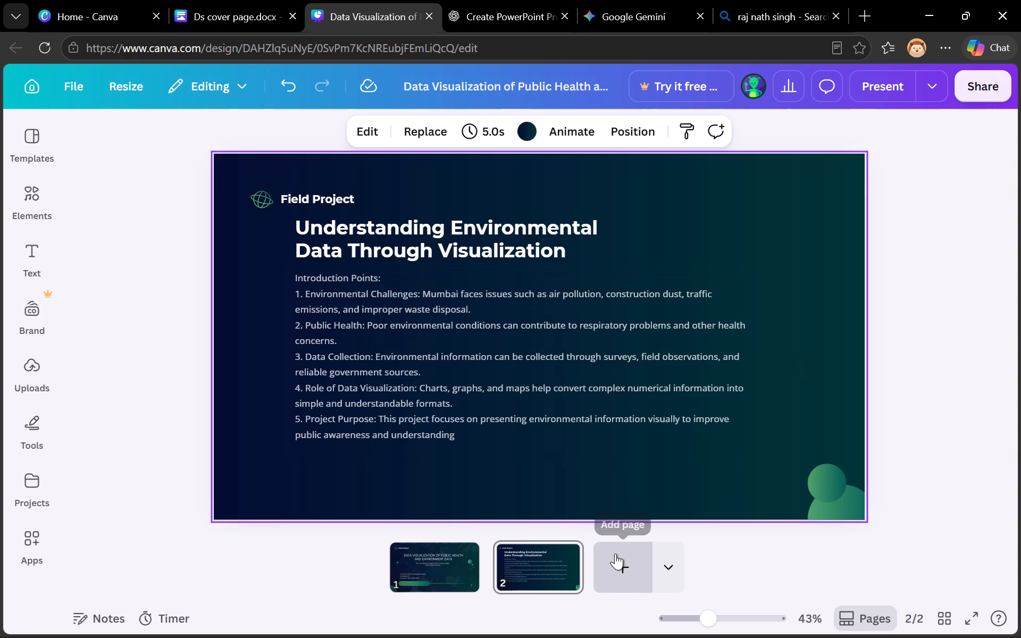
pyautogui.click(457, 373)
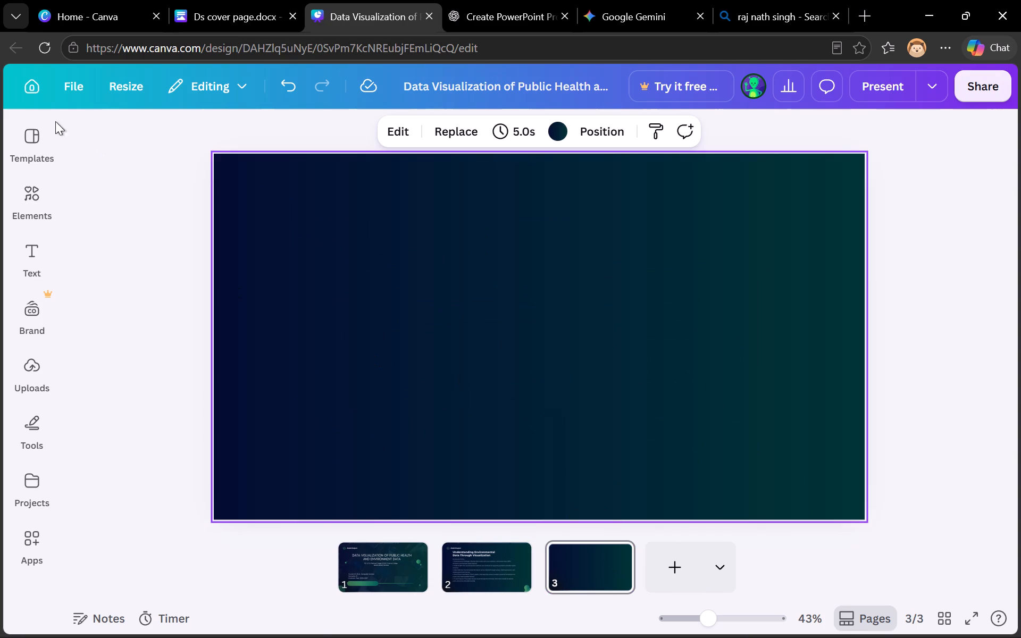
pyautogui.click(23, 137)
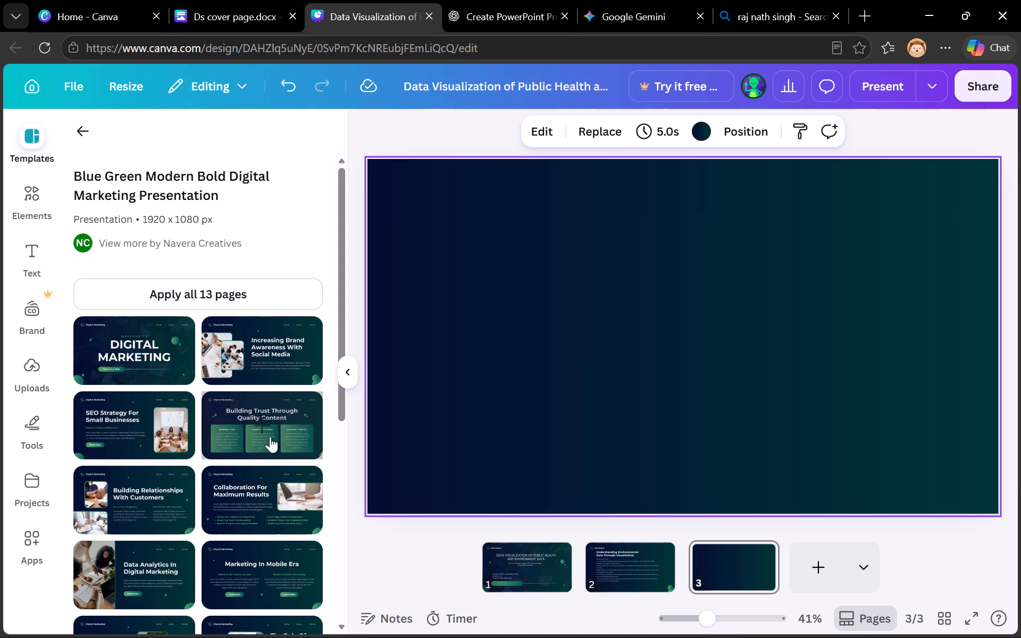
pyautogui.click(160, 436)
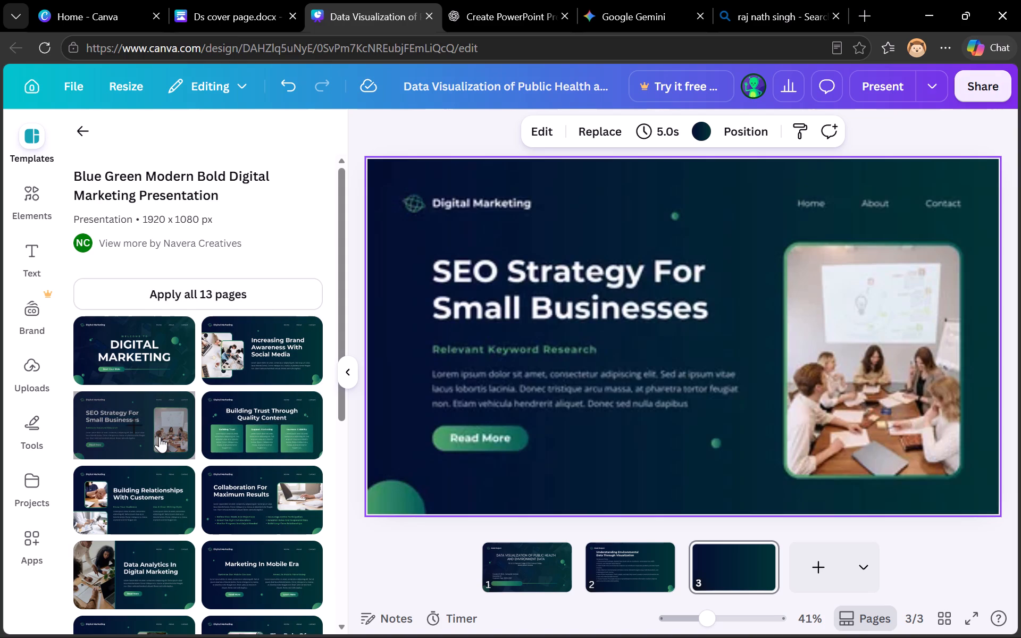
# Return to slide 2, switch to ChatGPT and copy the "Urban Trees, Better Air Quality" image from its Slide 2 content.
pyautogui.click(633, 584)
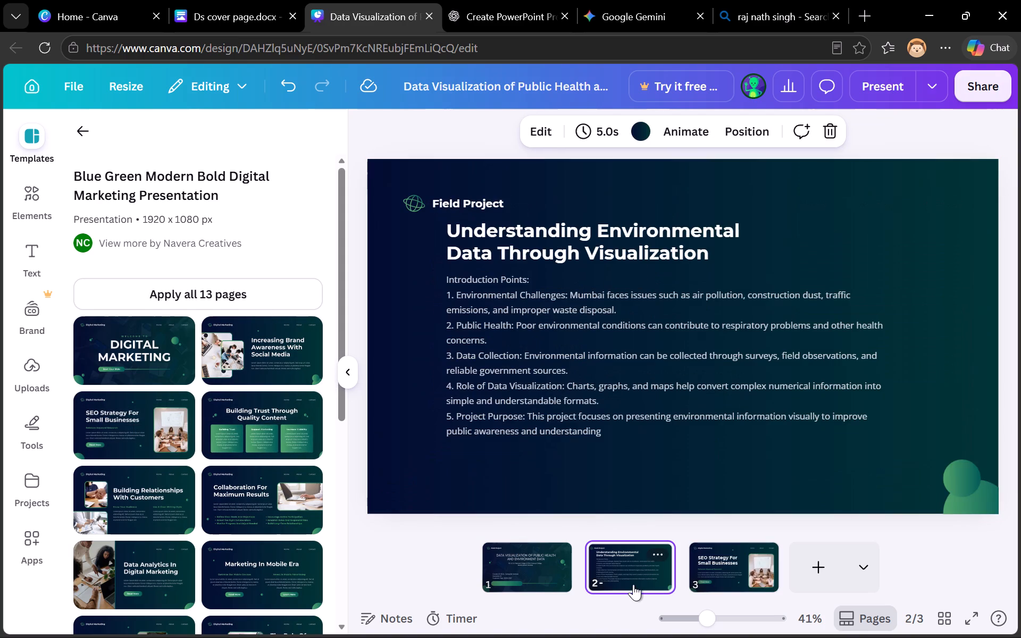
pyautogui.click(344, 365)
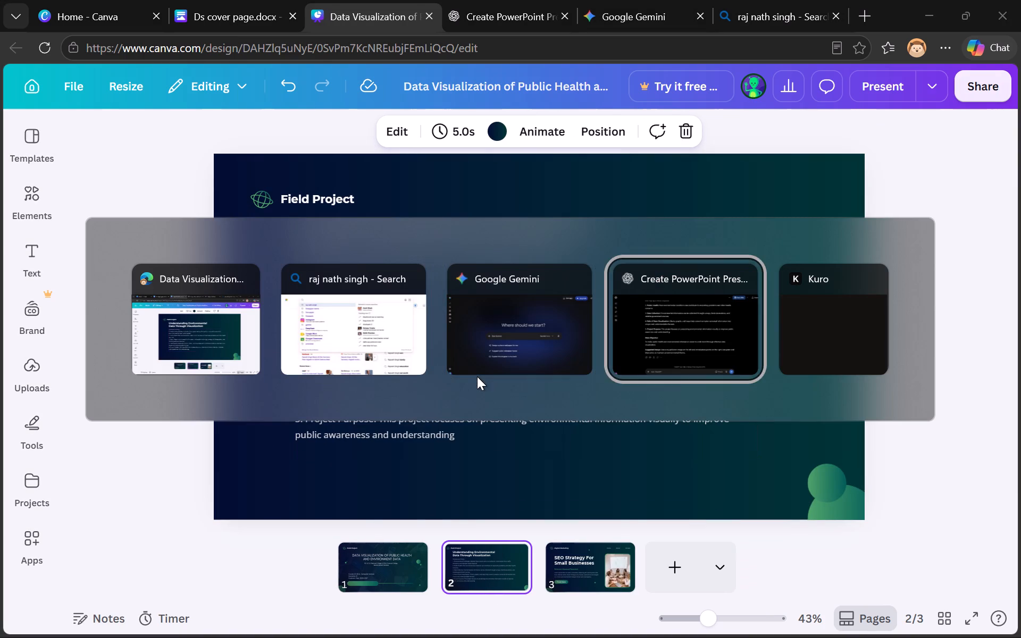
pyautogui.scroll(7, 392, 340)
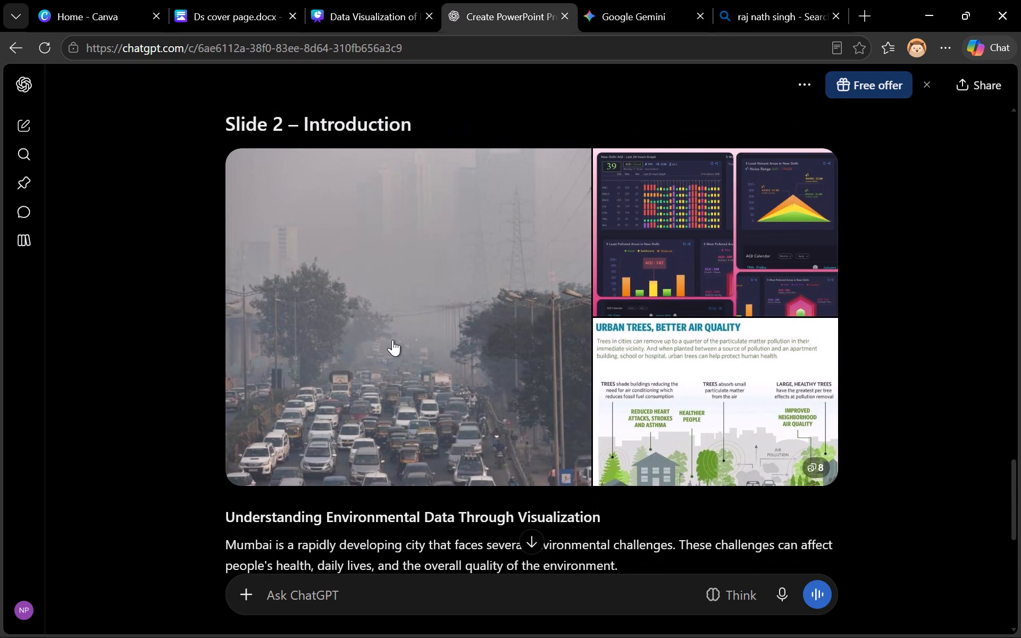
pyautogui.click(617, 342)
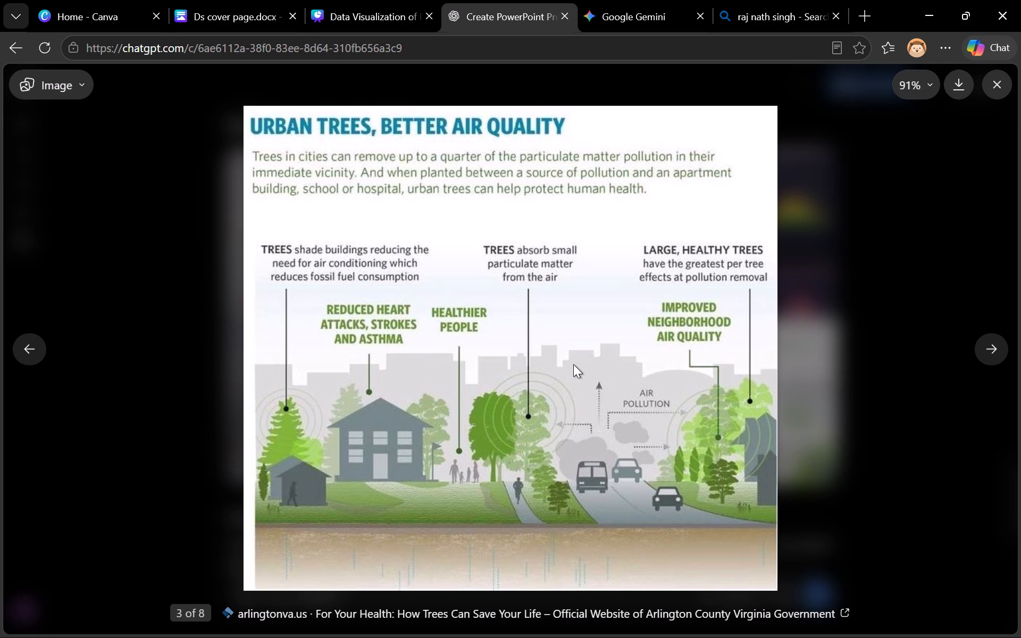
pyautogui.rightClick(573, 364)
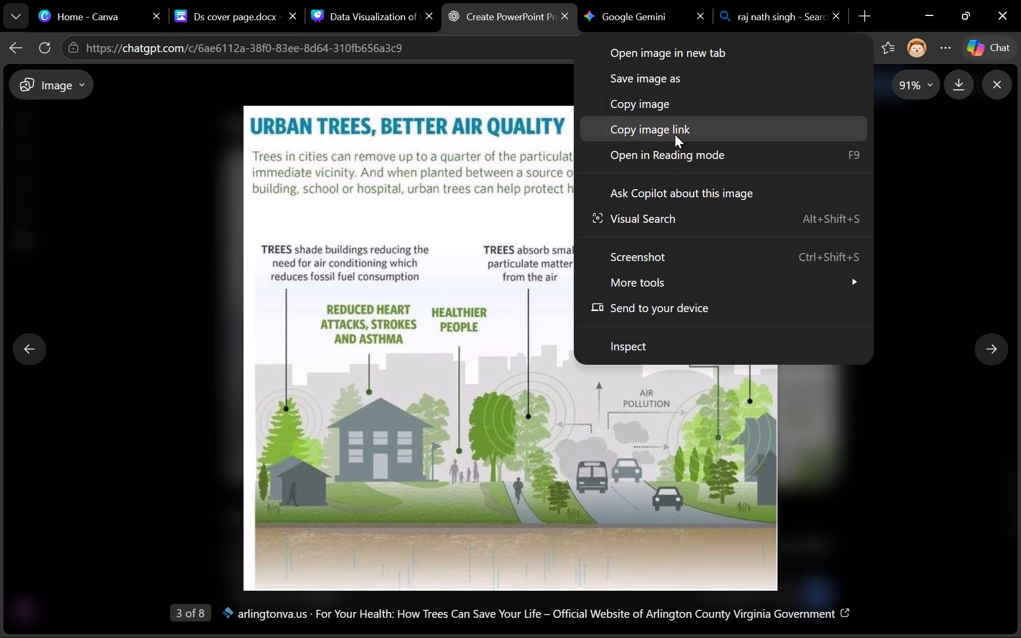
pyautogui.click(679, 105)
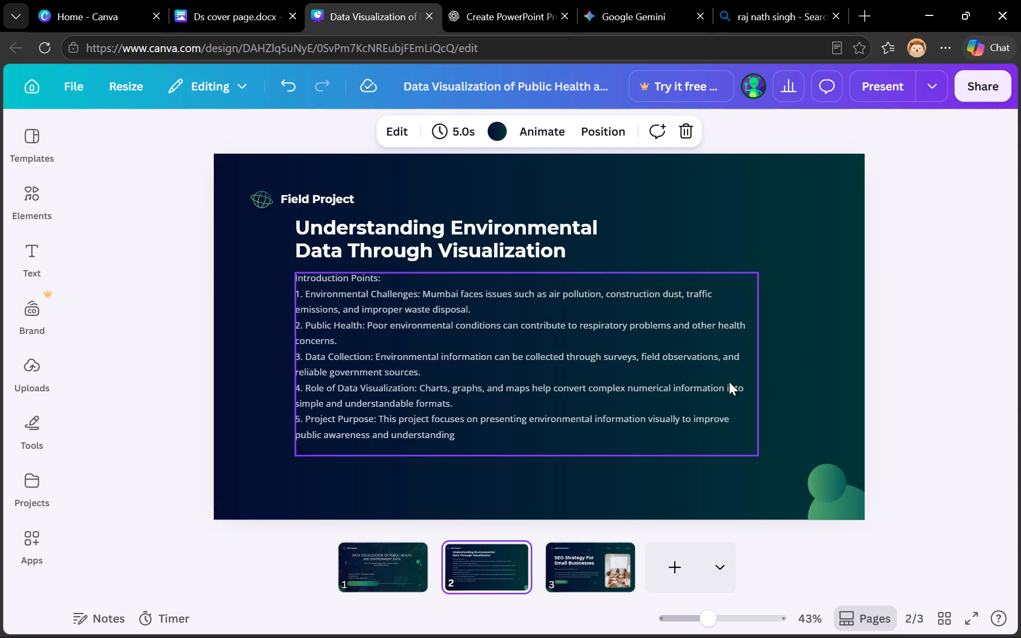
# Narrow the introduction list's text box on slide 2 in Canva to about 924 wide.
pyautogui.click(729, 382)
pyautogui.moveTo(760, 369); pyautogui.dragTo(612, 388)
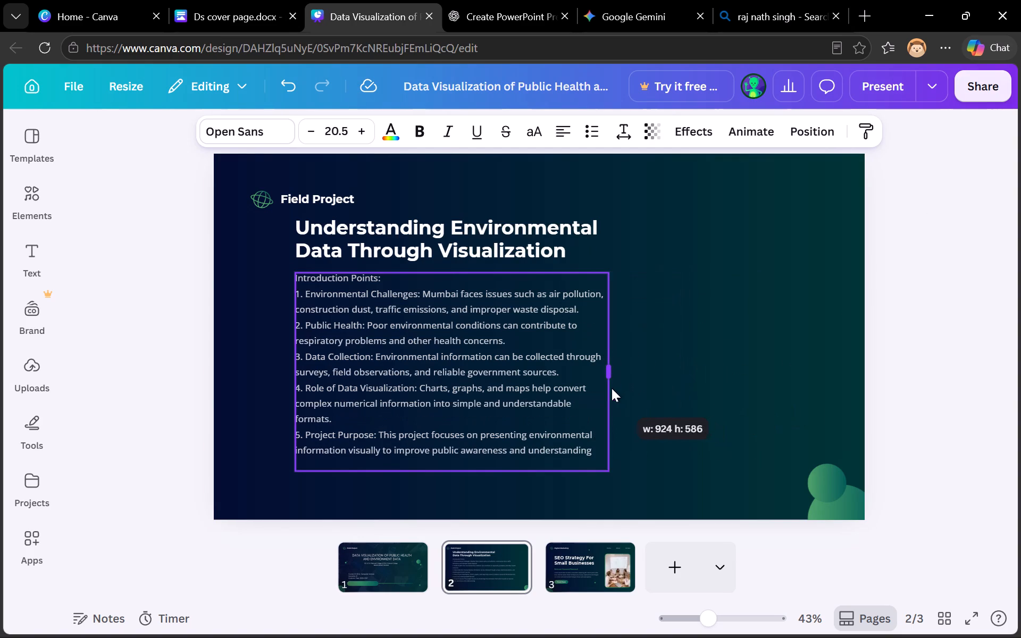
pyautogui.moveTo(612, 388); pyautogui.dragTo(612, 387)
# Paste the copied urban trees image onto slide 2 and scale it down from its lower-right corner.
pyautogui.click(734, 395)
pyautogui.hotkey('ctrl', 'v')
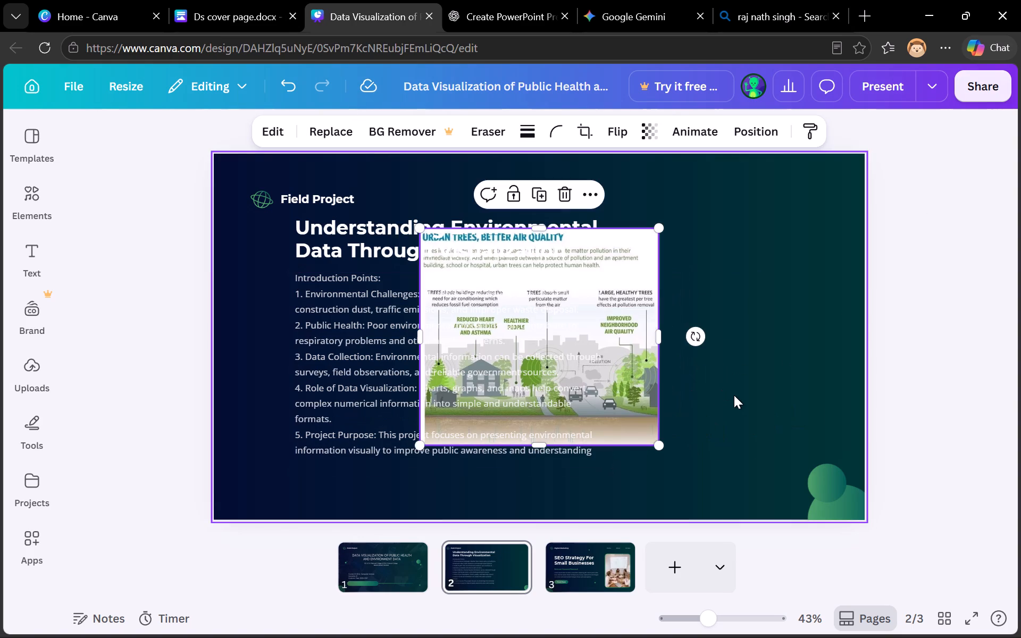
pyautogui.doubleClick(665, 446)
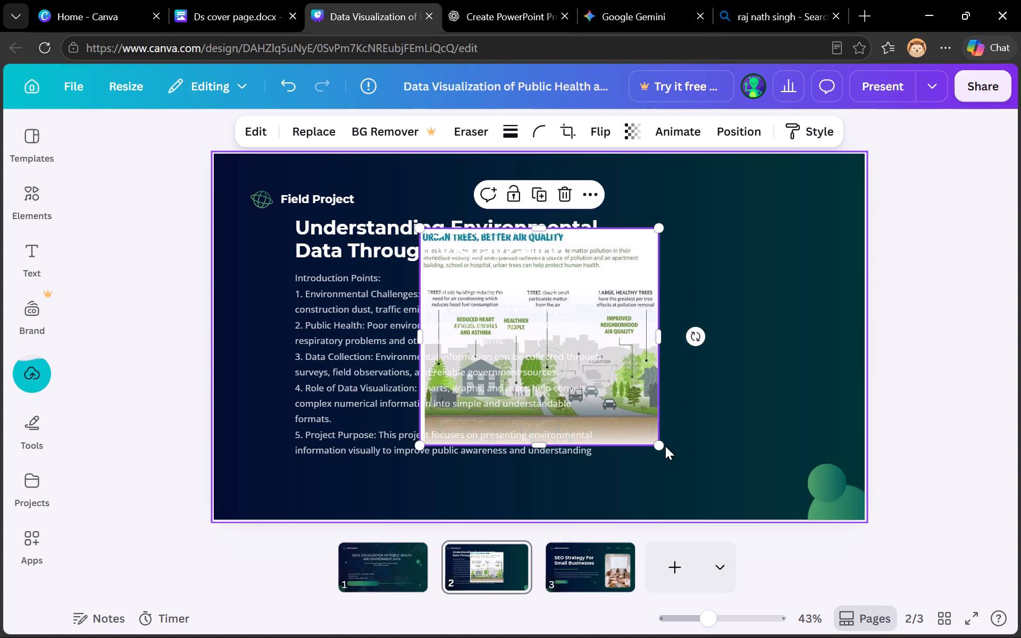
pyautogui.click(647, 435)
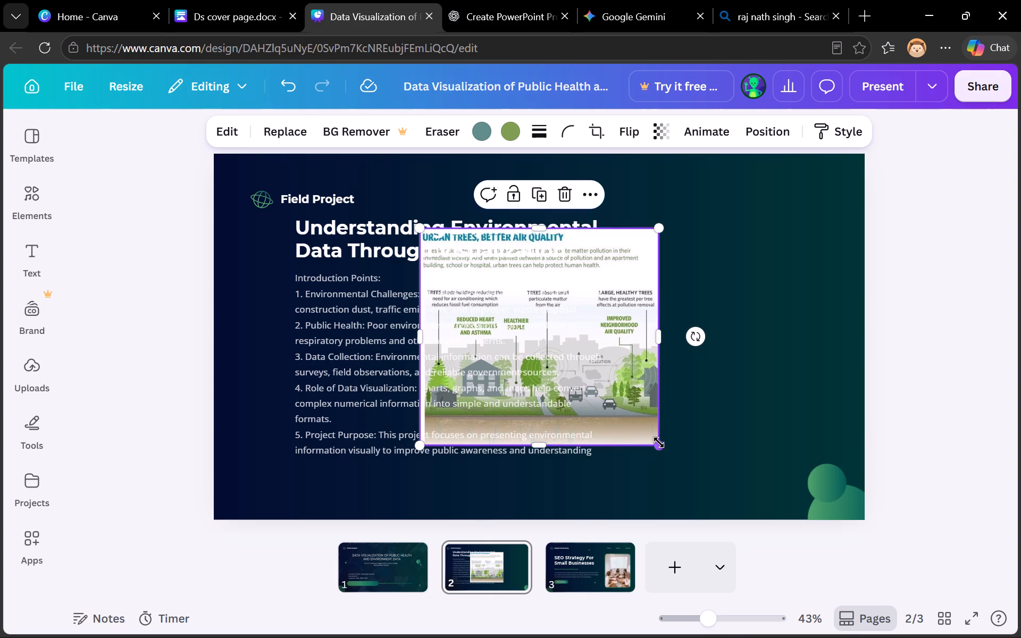
pyautogui.moveTo(660, 444); pyautogui.dragTo(614, 398)
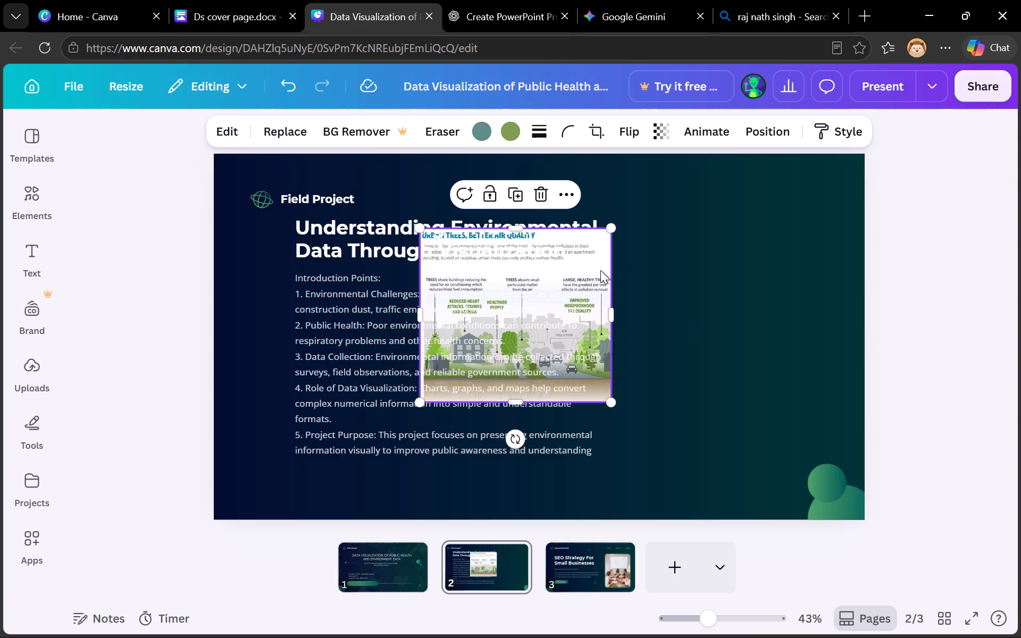
# Move the urban trees image to the right of the introduction list, aligning its top edge with the list's text box.
pyautogui.moveTo(600, 270); pyautogui.dragTo(807, 287)
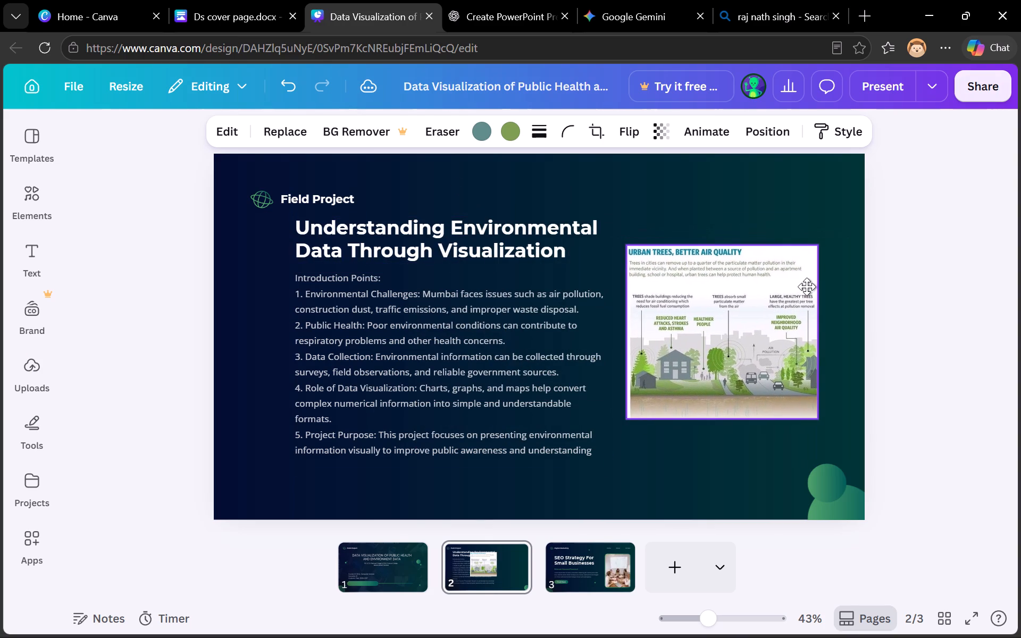
pyautogui.moveTo(807, 287); pyautogui.dragTo(806, 280)
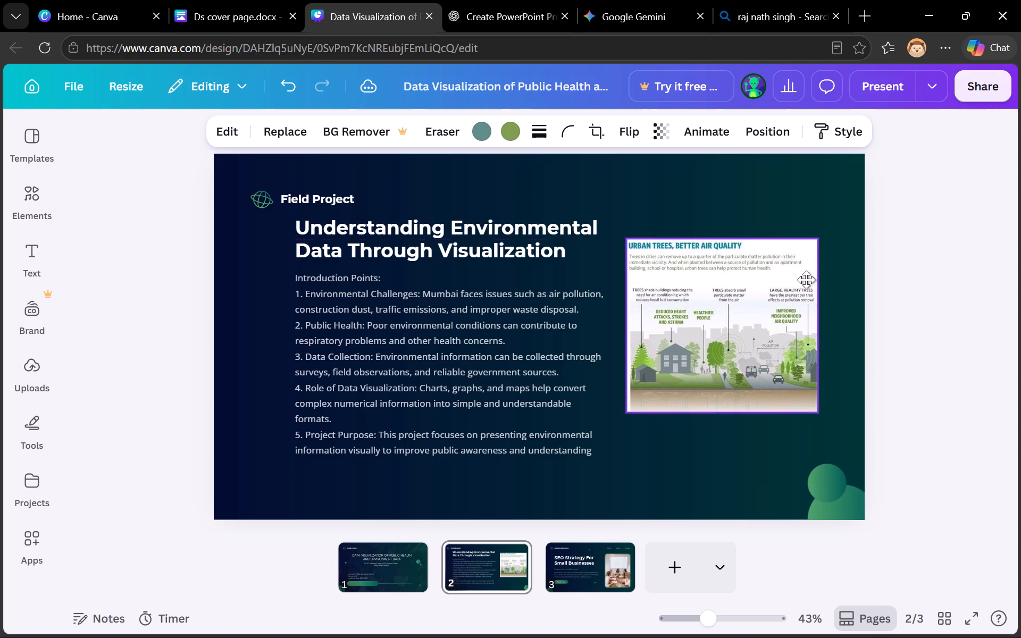
pyautogui.moveTo(806, 280); pyautogui.dragTo(813, 307)
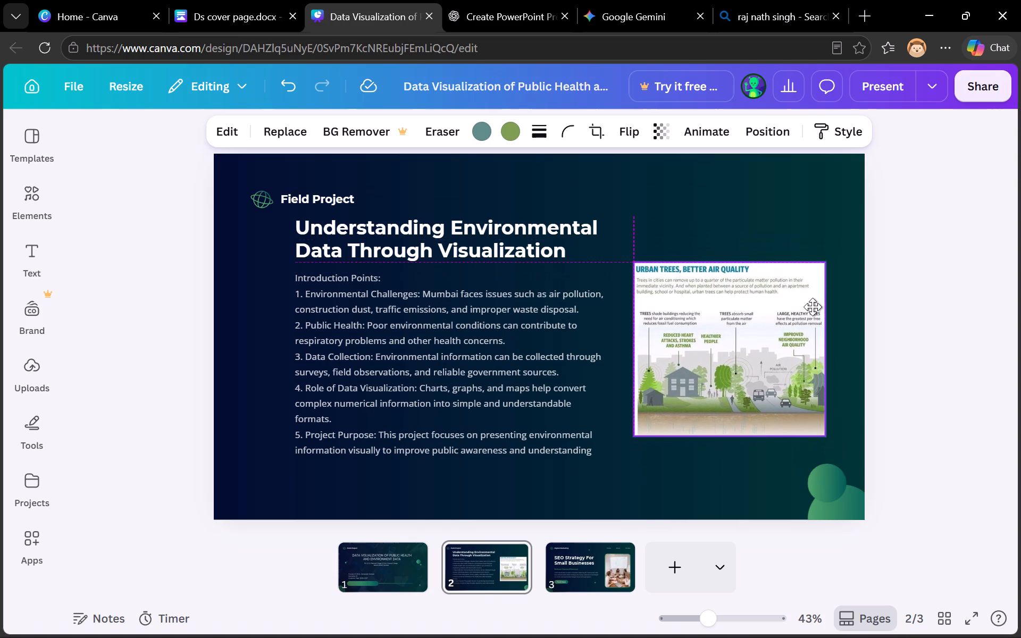
pyautogui.moveTo(813, 307); pyautogui.dragTo(804, 310)
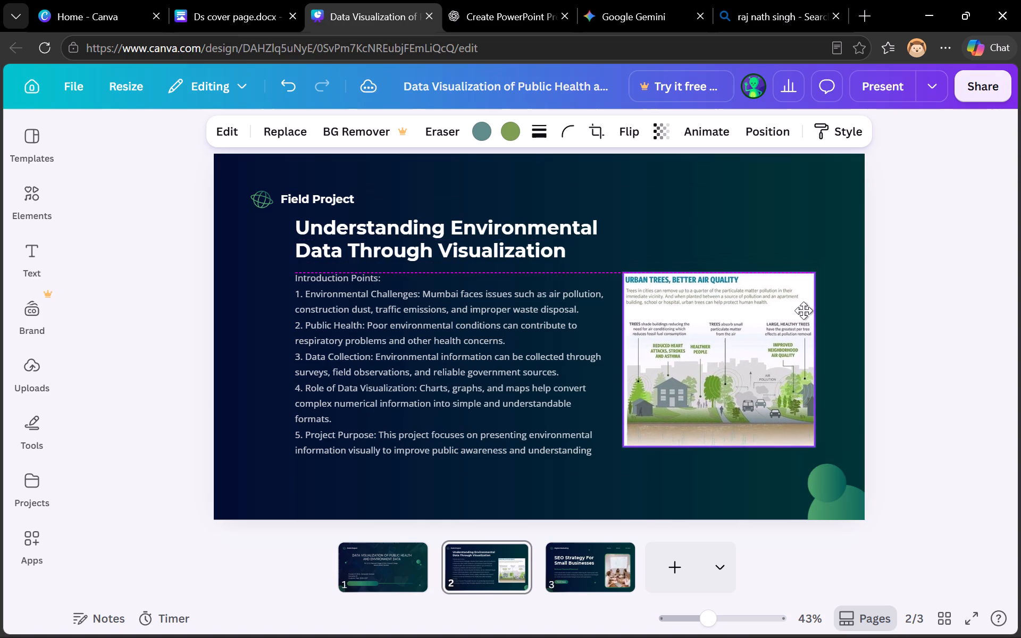
pyautogui.moveTo(804, 310); pyautogui.dragTo(811, 314)
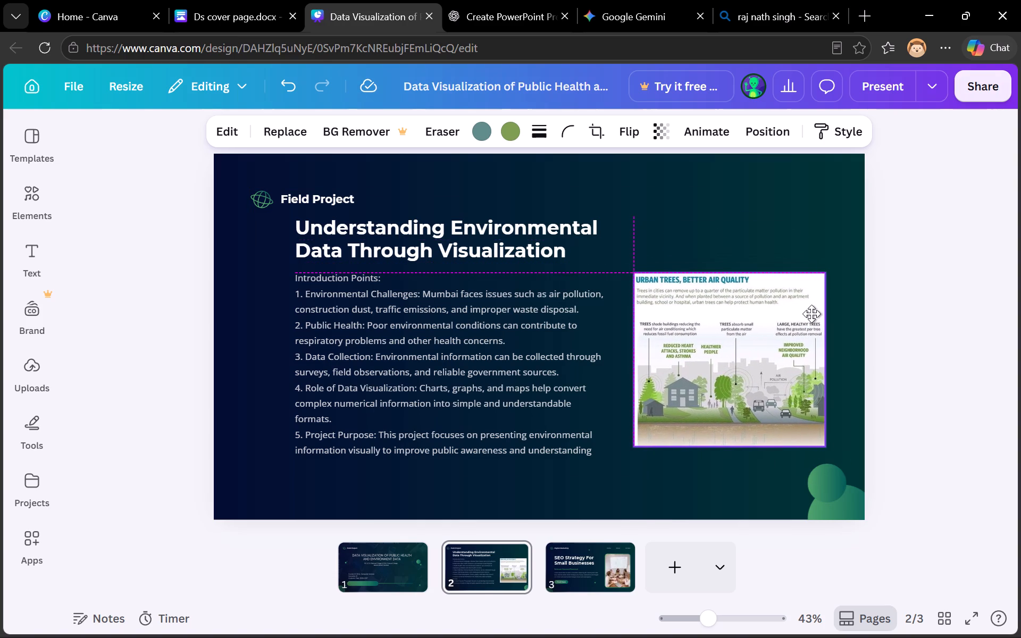
# Shift the urban trees image on slide 2 slightly down and closer to the introduction list, leaving a small gap beside the text.
pyautogui.moveTo(811, 314); pyautogui.dragTo(811, 314)
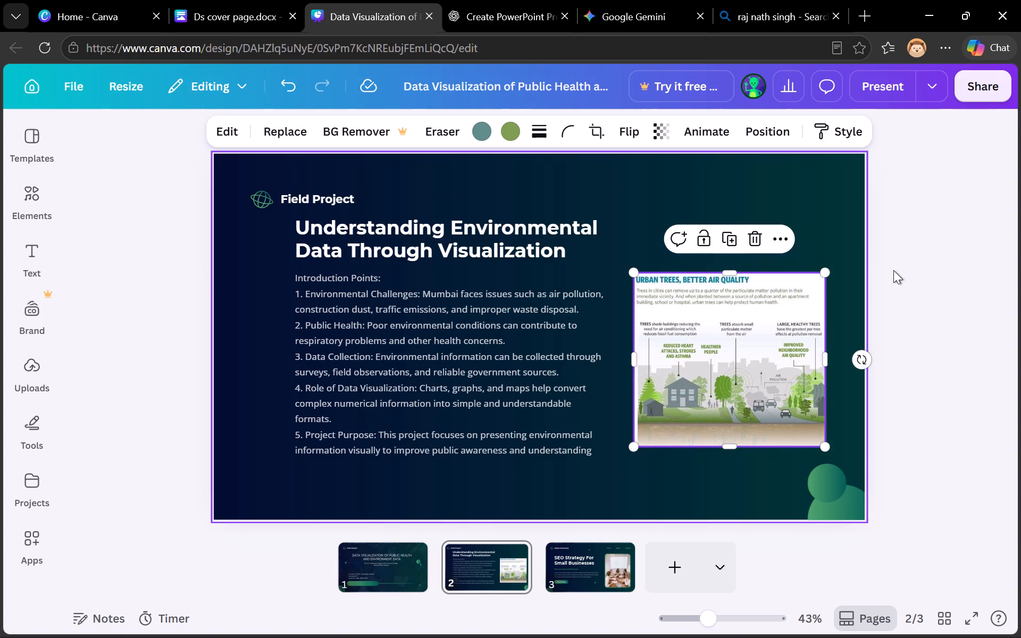
pyautogui.click(893, 270)
pyautogui.moveTo(762, 312); pyautogui.dragTo(742, 328)
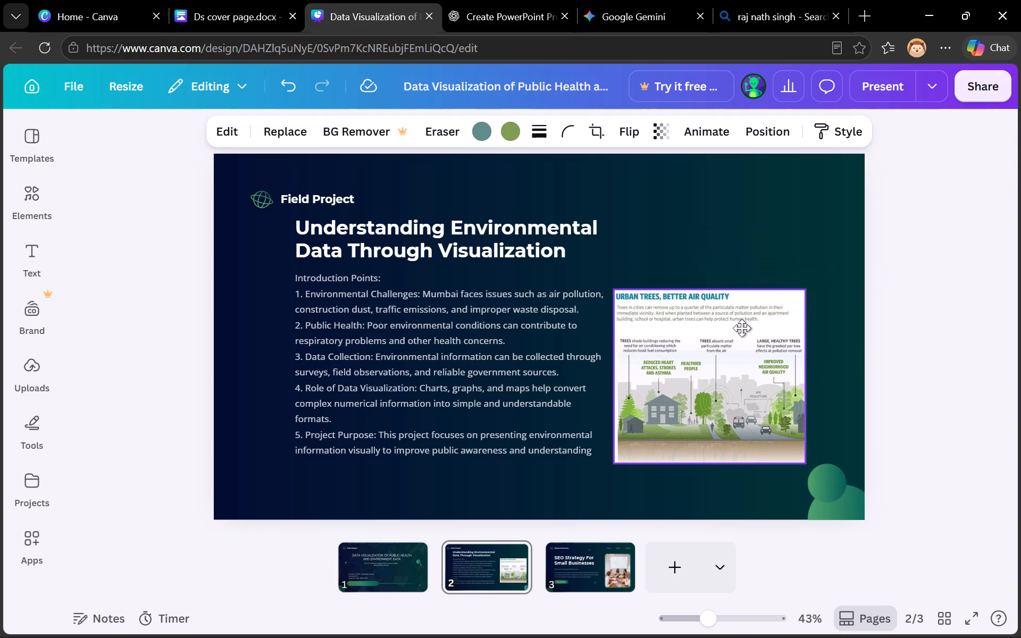
pyautogui.moveTo(742, 328); pyautogui.dragTo(755, 317)
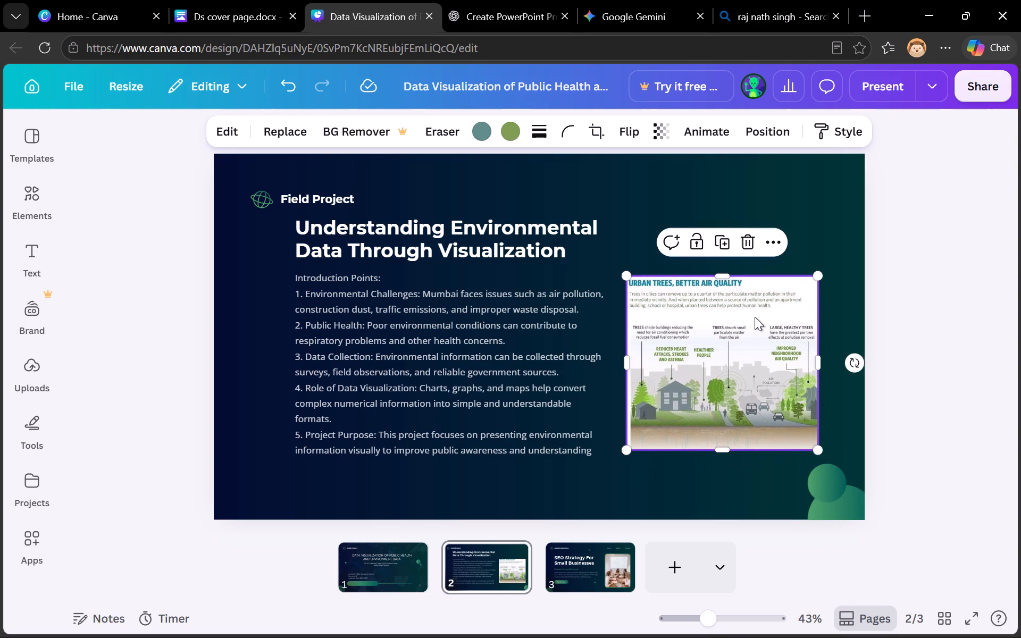
pyautogui.click(965, 249)
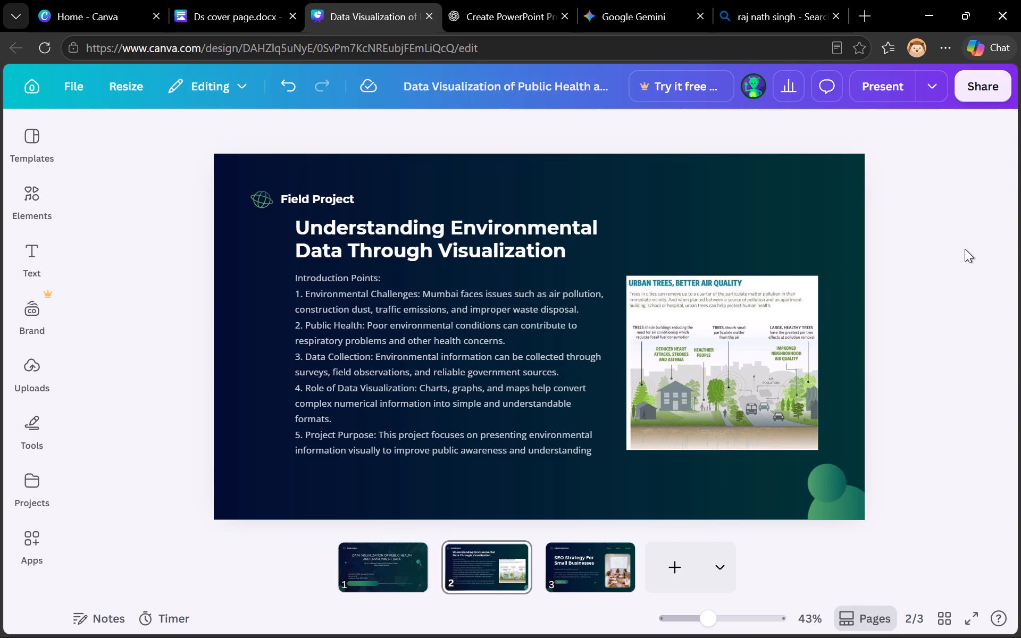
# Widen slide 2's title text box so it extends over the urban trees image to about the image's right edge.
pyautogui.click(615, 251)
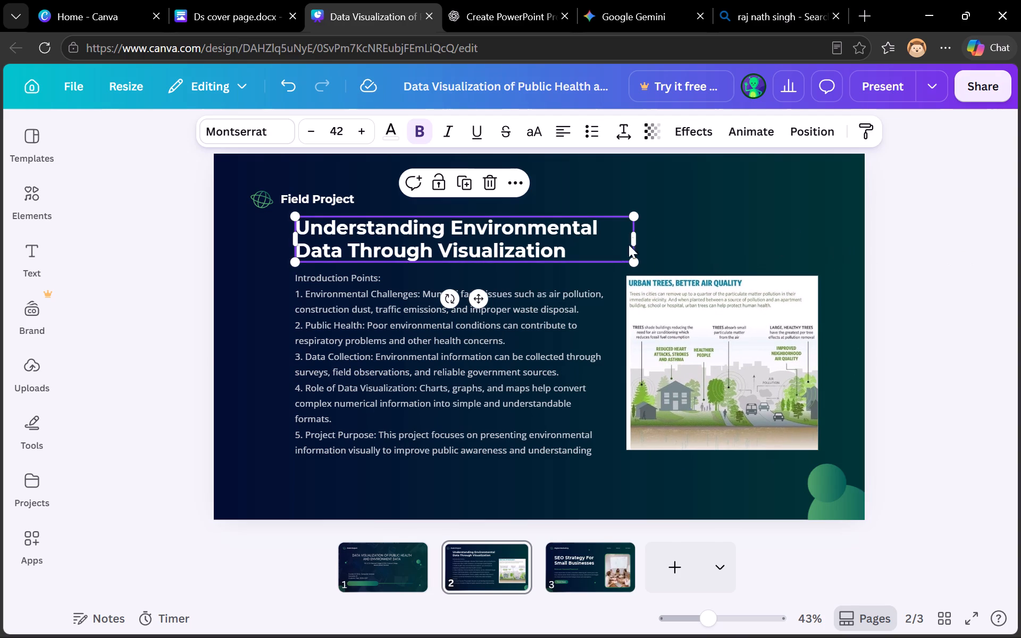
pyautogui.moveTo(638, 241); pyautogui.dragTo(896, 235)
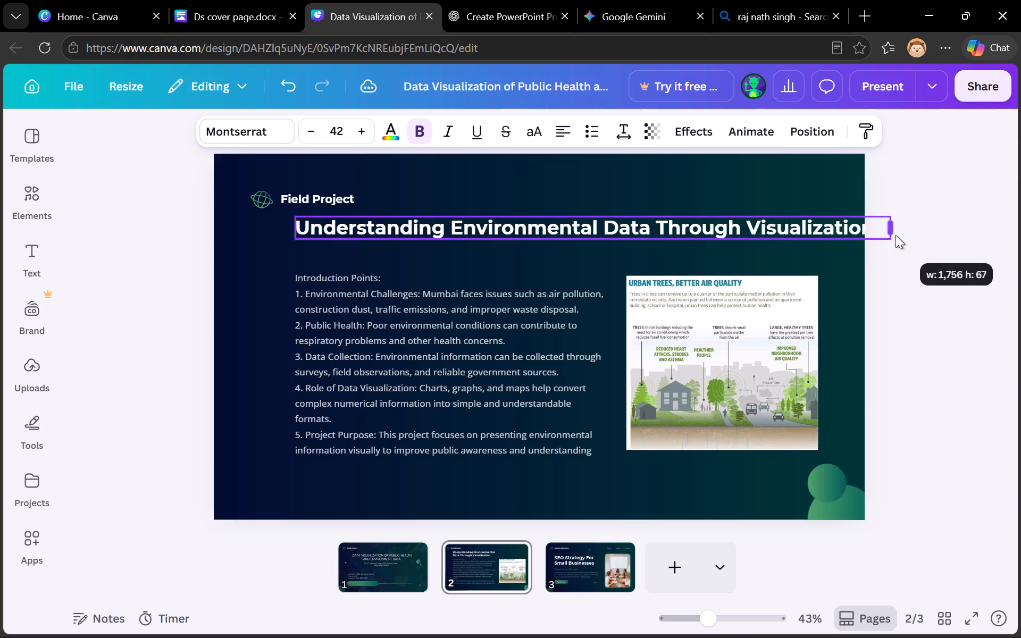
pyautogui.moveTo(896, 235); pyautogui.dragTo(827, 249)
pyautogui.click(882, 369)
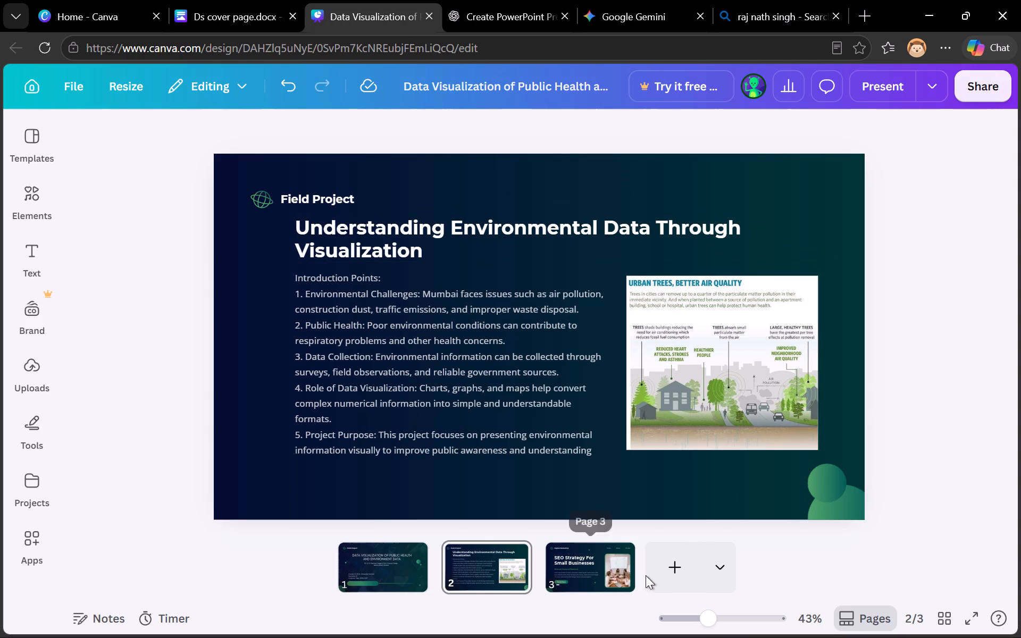
# Open slide 3 and delete the Home, About and Contact labels from its header.
pyautogui.click(597, 558)
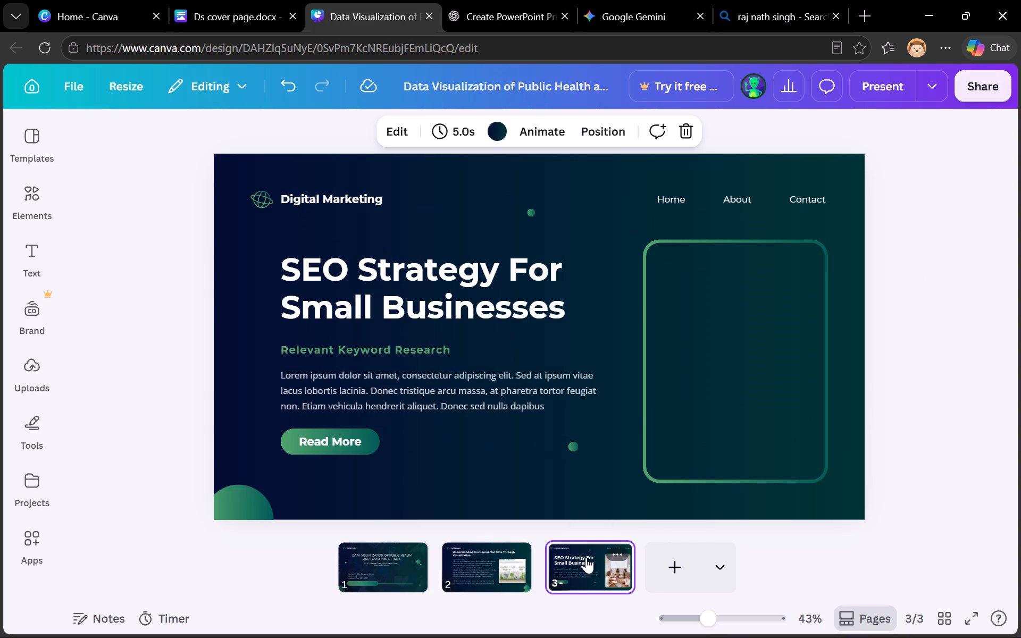
pyautogui.click(684, 197)
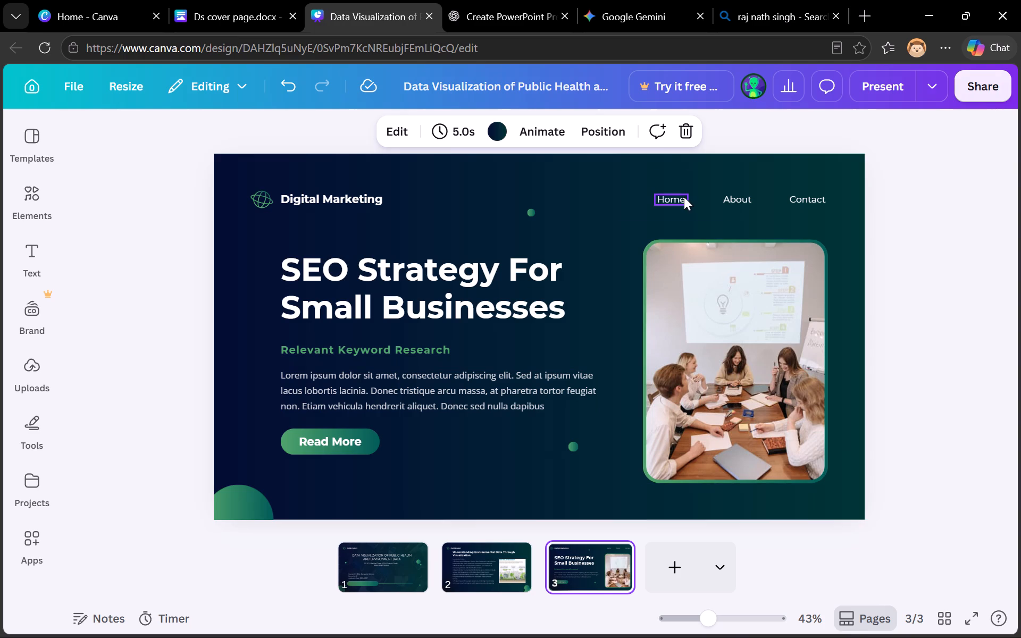
pyautogui.click(694, 234)
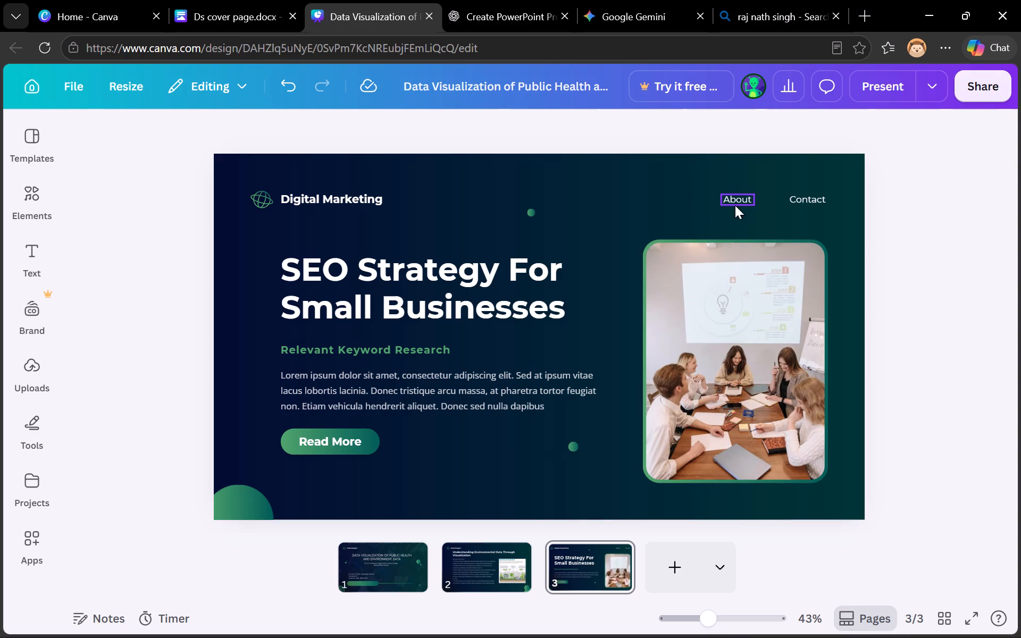
pyautogui.click(735, 205)
pyautogui.click(760, 238)
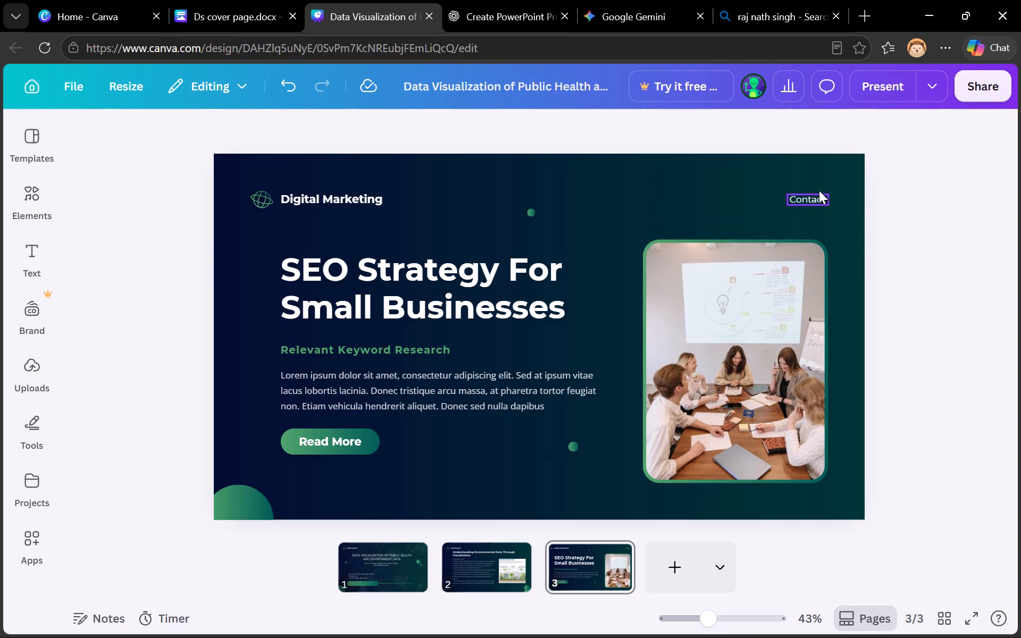
pyautogui.click(816, 195)
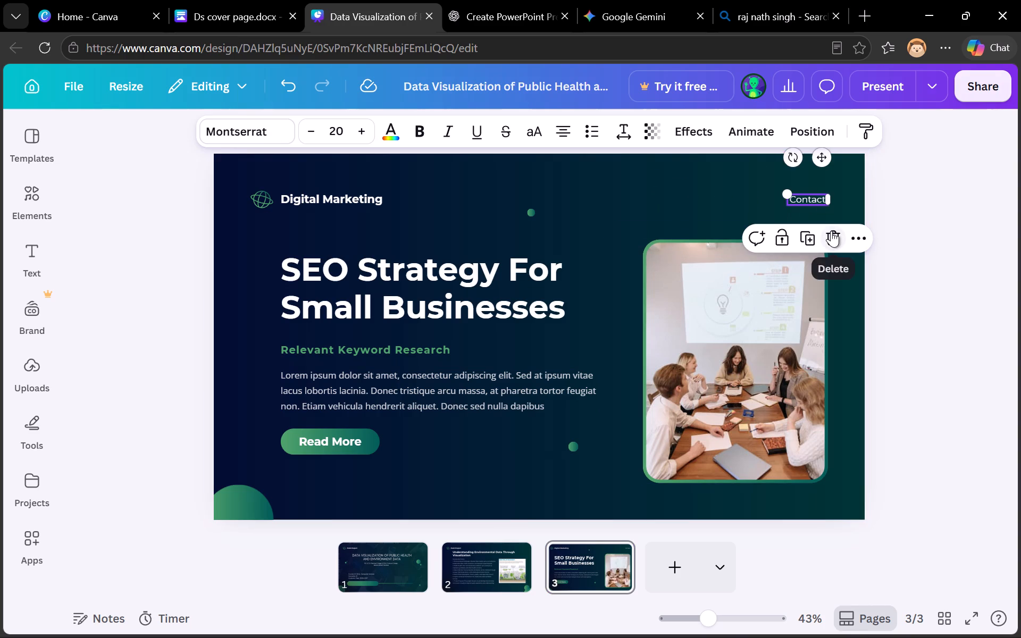
pyautogui.click(831, 231)
# Replace the "Digital Marketing" header text on slide 3 with "Field Project".
pyautogui.doubleClick(360, 195)
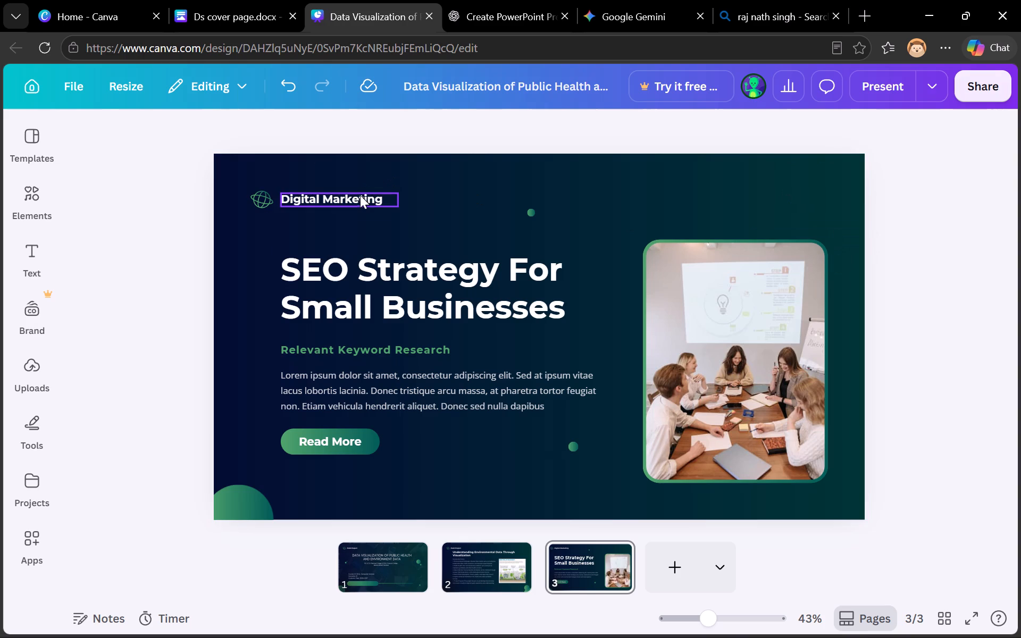
pyautogui.write('Field')
pyautogui.press('space')
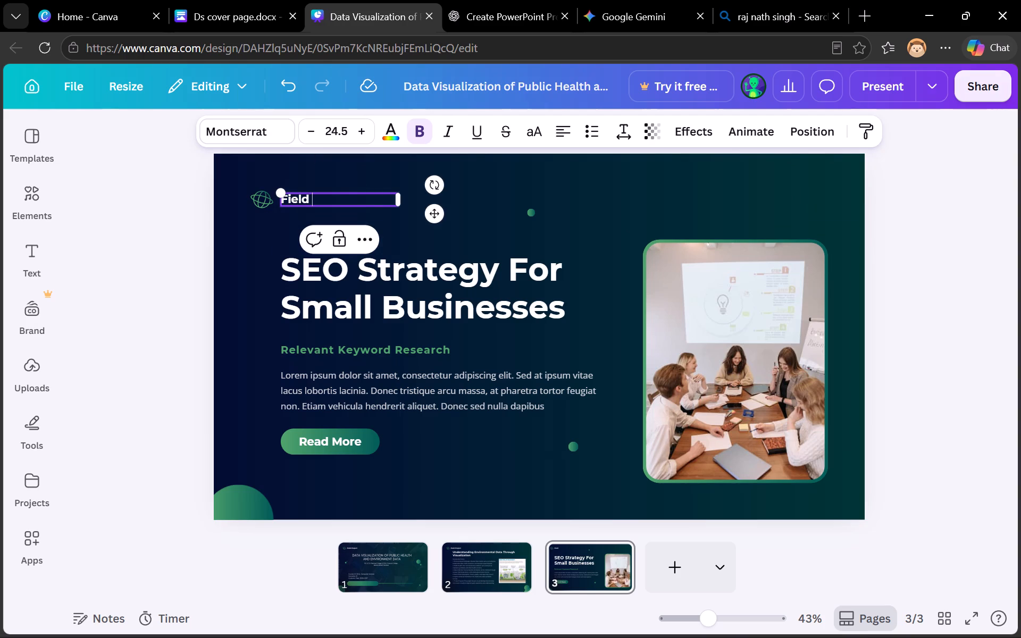
pyautogui.write('Project')
pyautogui.doubleClick(442, 287)
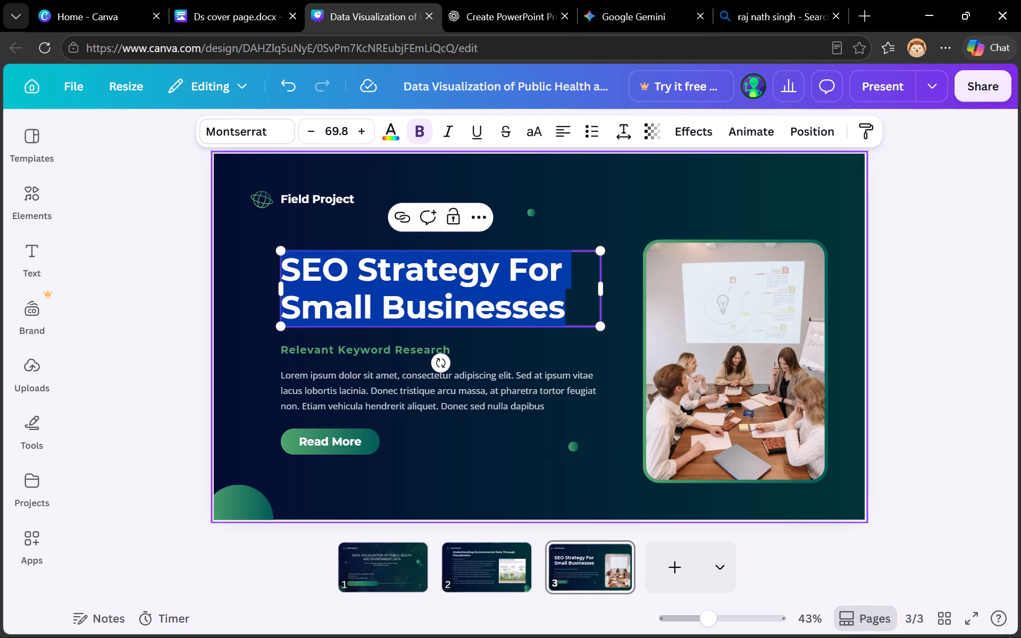
# Switch back to Canva, open slide 2 and move the introduction list slightly down, keeping its left edge aligned with the title.
pyautogui.click(413, 257)
pyautogui.click(455, 554)
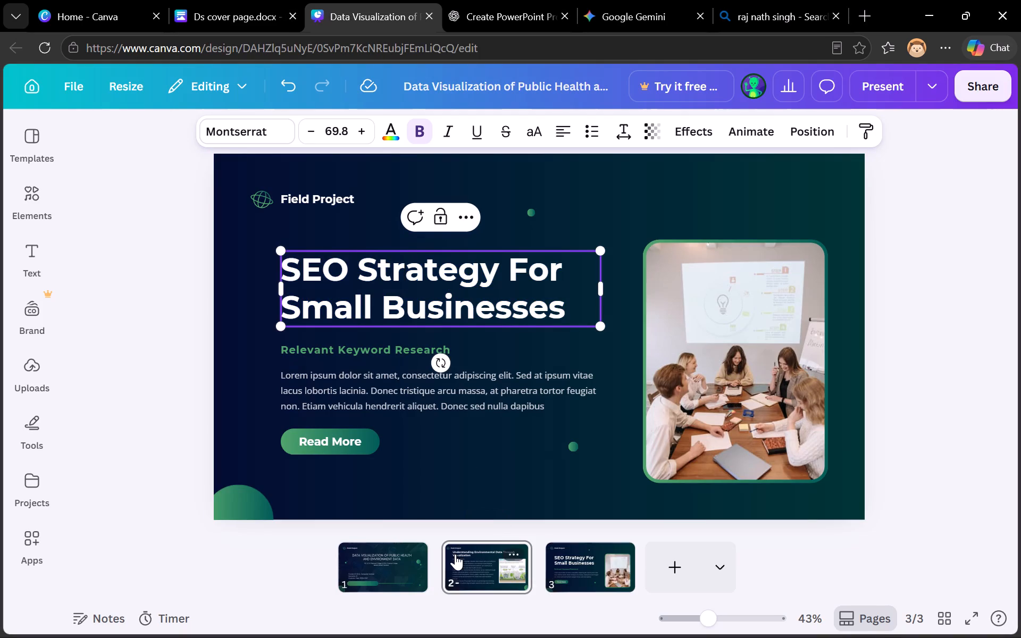
pyautogui.moveTo(445, 439); pyautogui.dragTo(448, 457)
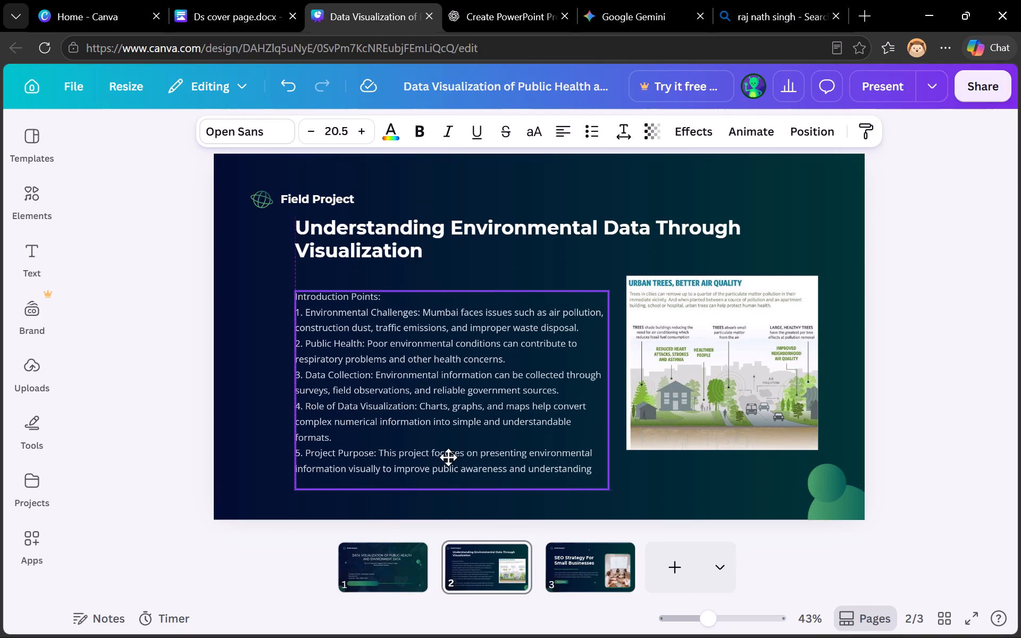
pyautogui.moveTo(448, 457); pyautogui.dragTo(448, 457)
# Scale slide 2's title down to font size 33.5 and narrow its text box to end near the image's left edge.
pyautogui.click(559, 244)
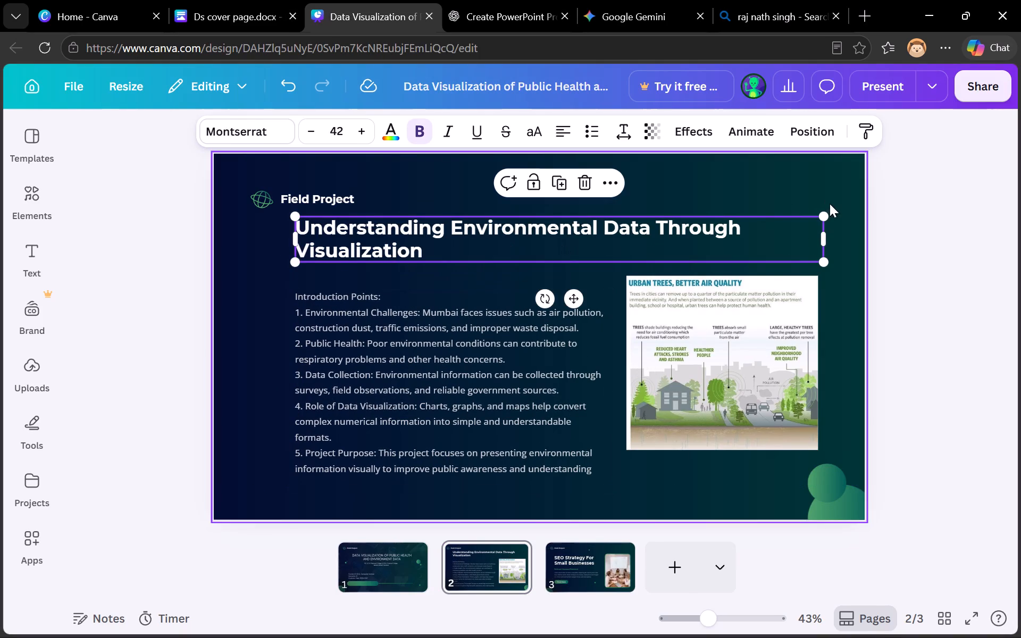
pyautogui.moveTo(821, 216); pyautogui.dragTo(717, 272)
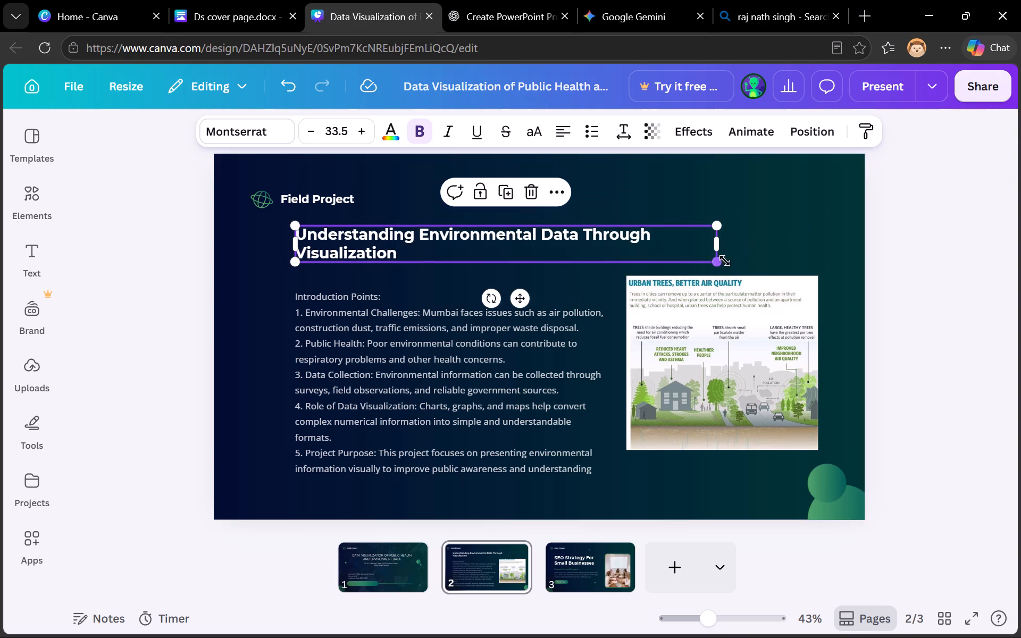
pyautogui.moveTo(722, 243); pyautogui.dragTo(629, 271)
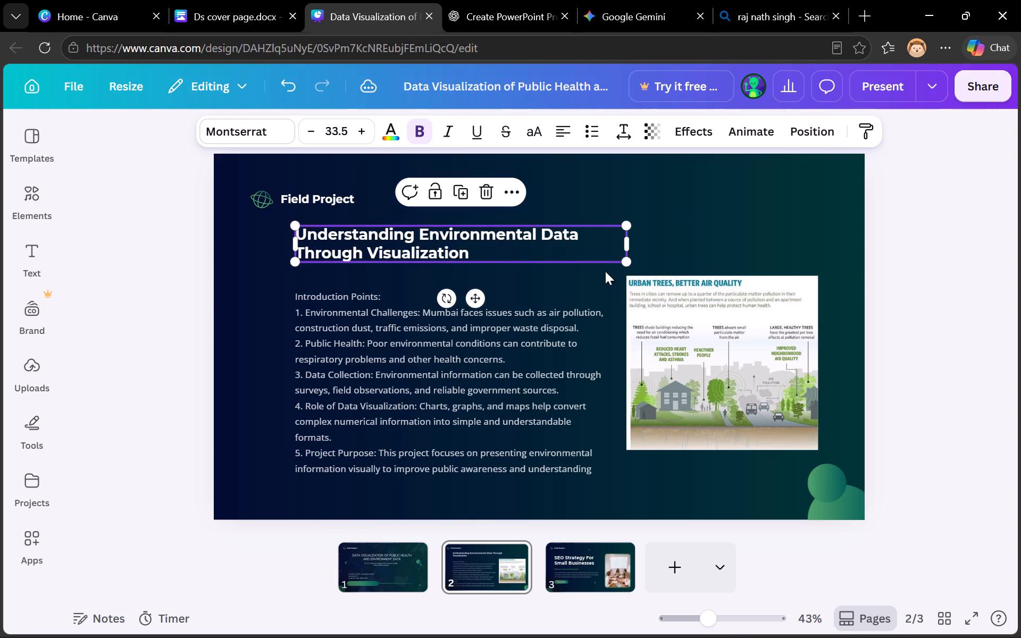
# Move slide 2's title down just above the introduction list, aligning its box's bottom edge with the top of the image.
pyautogui.moveTo(475, 299); pyautogui.dragTo(474, 313)
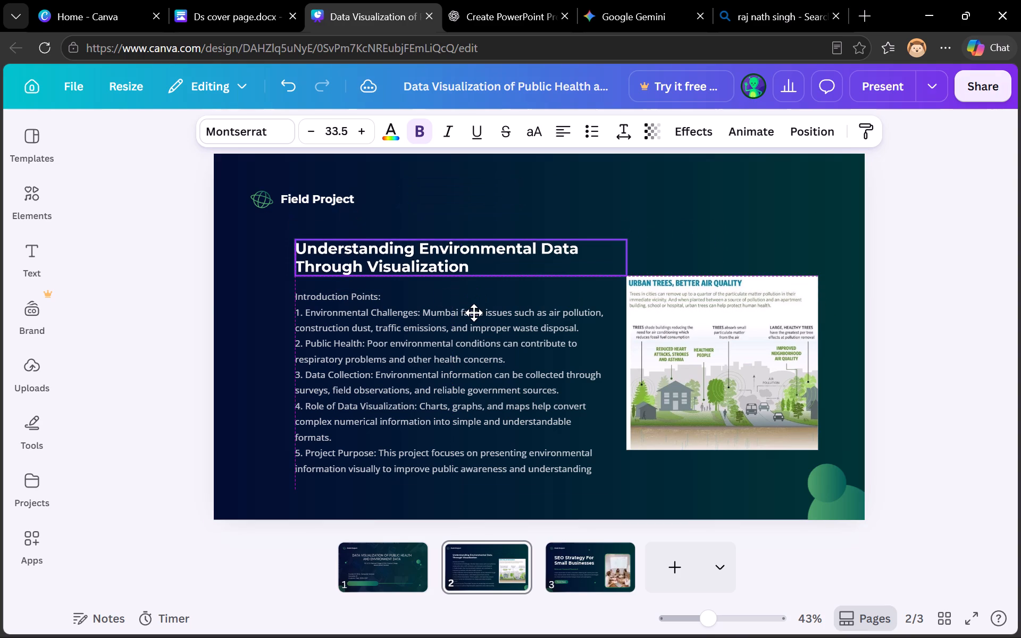
pyautogui.moveTo(474, 313); pyautogui.dragTo(474, 313)
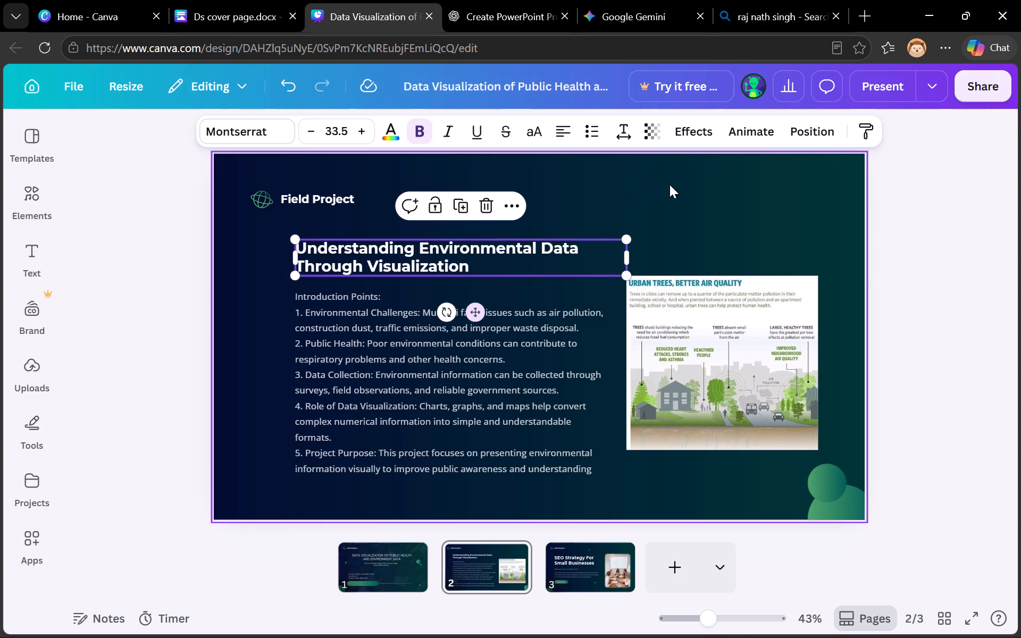
pyautogui.click(669, 184)
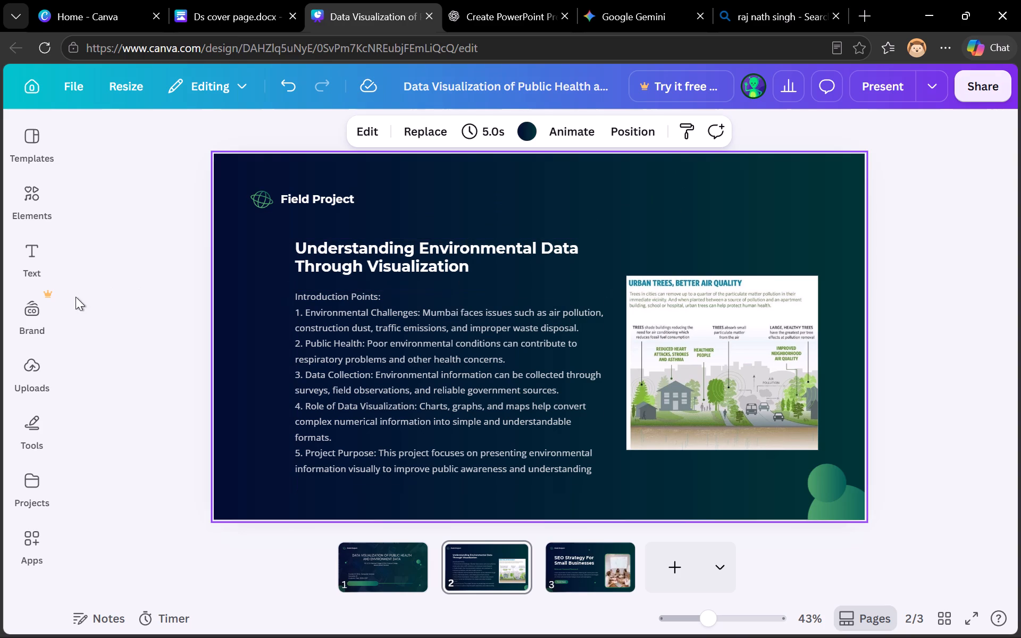
# Duplicate slide 2's title, place the copy beside the Field Project label and replace its text with "INTRODUCTION".
pyautogui.click(359, 254)
pyautogui.click(466, 206)
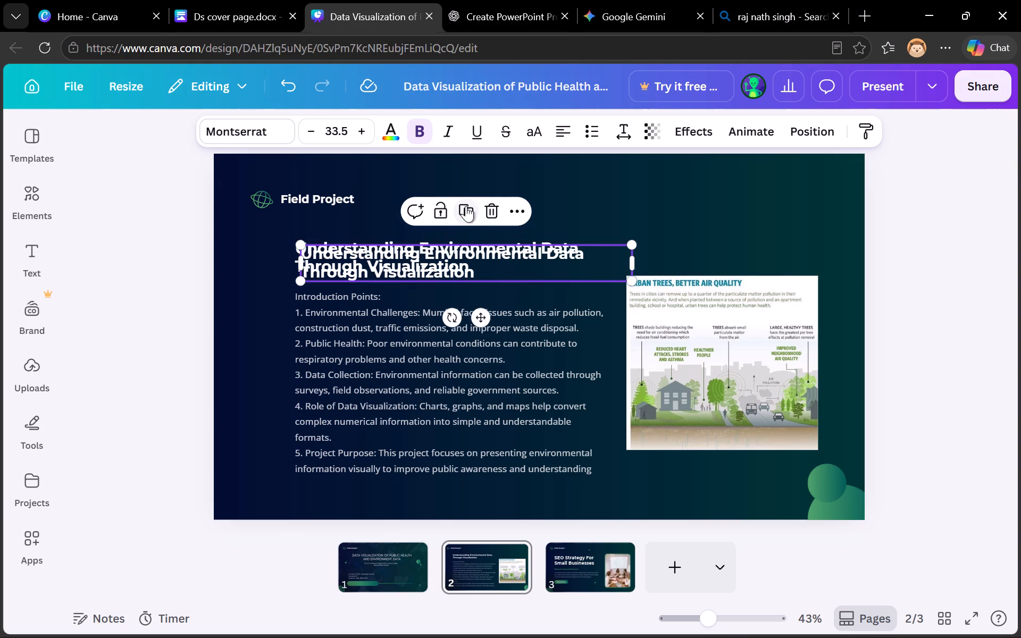
pyautogui.moveTo(483, 318); pyautogui.dragTo(532, 256)
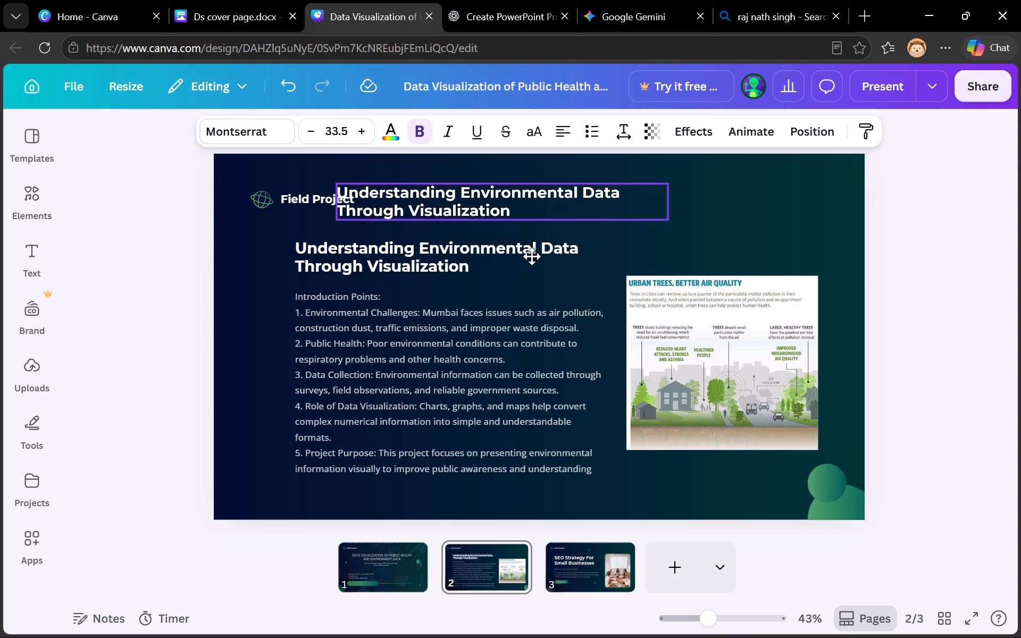
pyautogui.moveTo(532, 256); pyautogui.dragTo(591, 255)
pyautogui.doubleClick(613, 199)
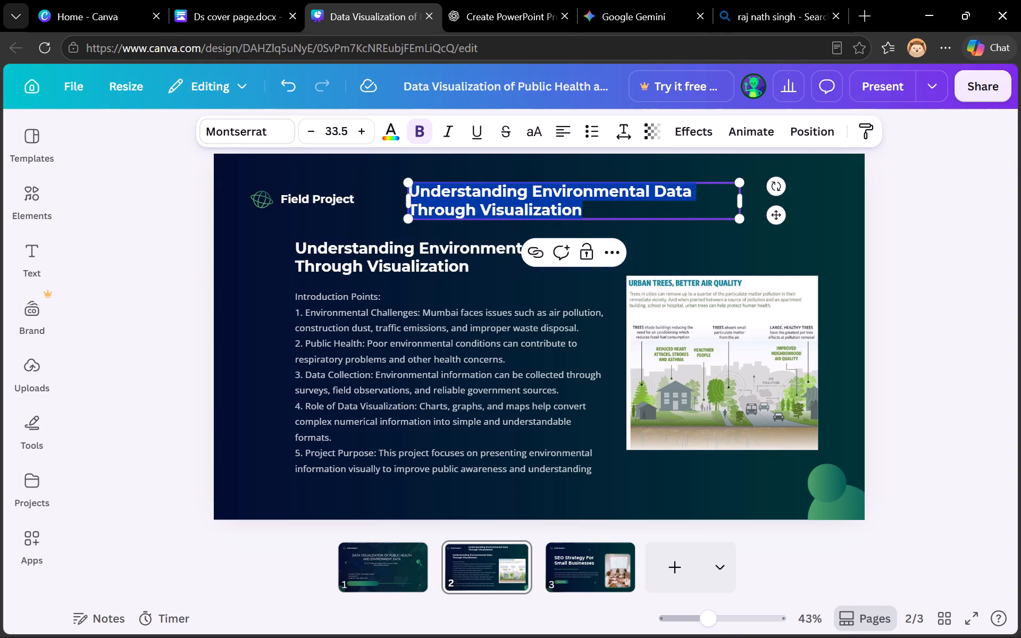
pyautogui.write('IN')
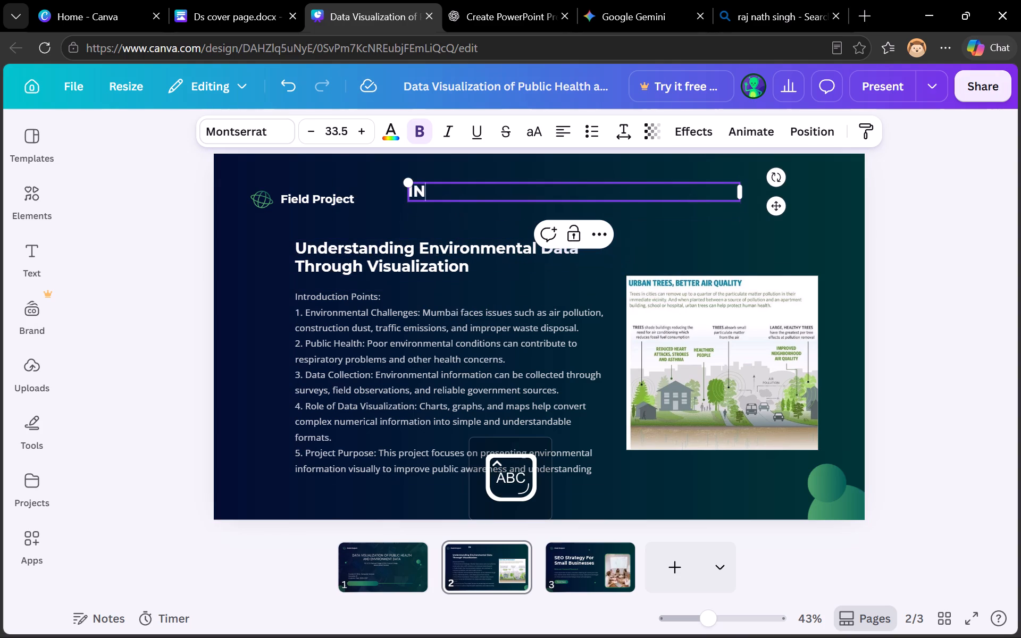
pyautogui.press('y')
pyautogui.press('BackSpace')
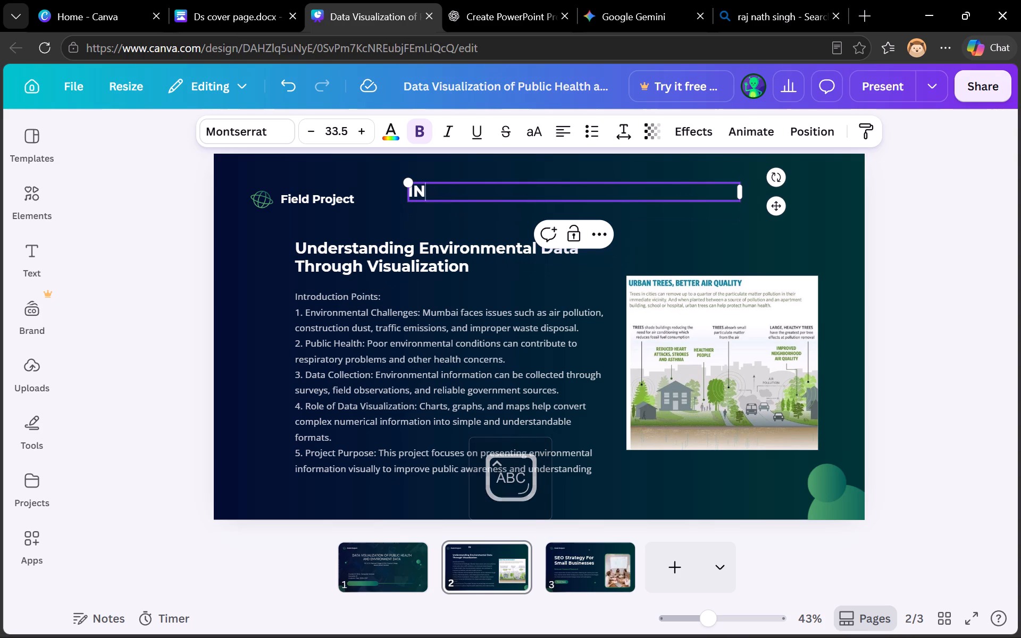
pyautogui.write('TRODUCTION')
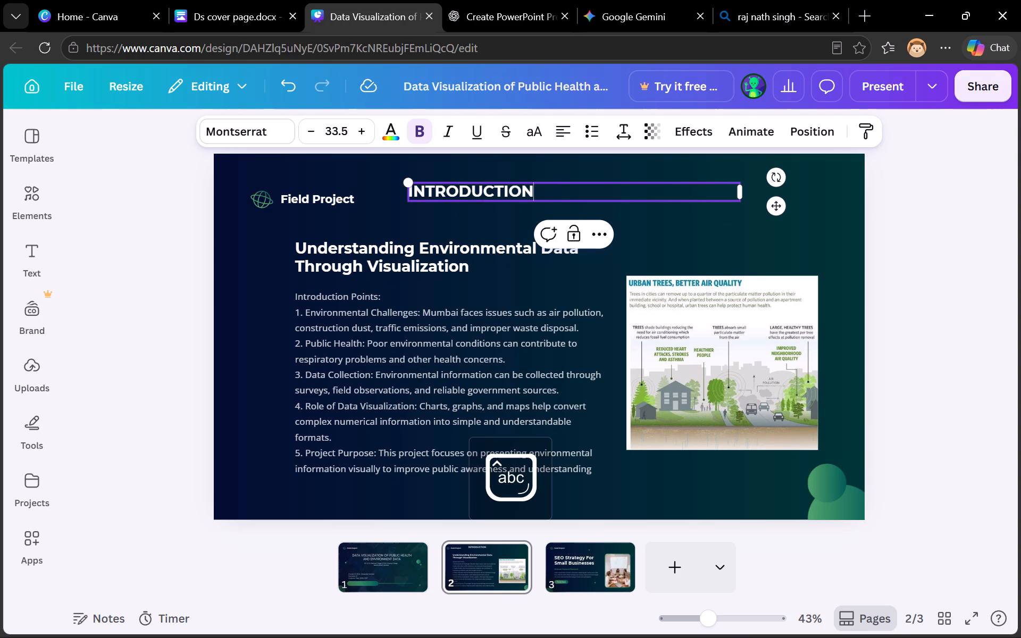
pyautogui.click(716, 226)
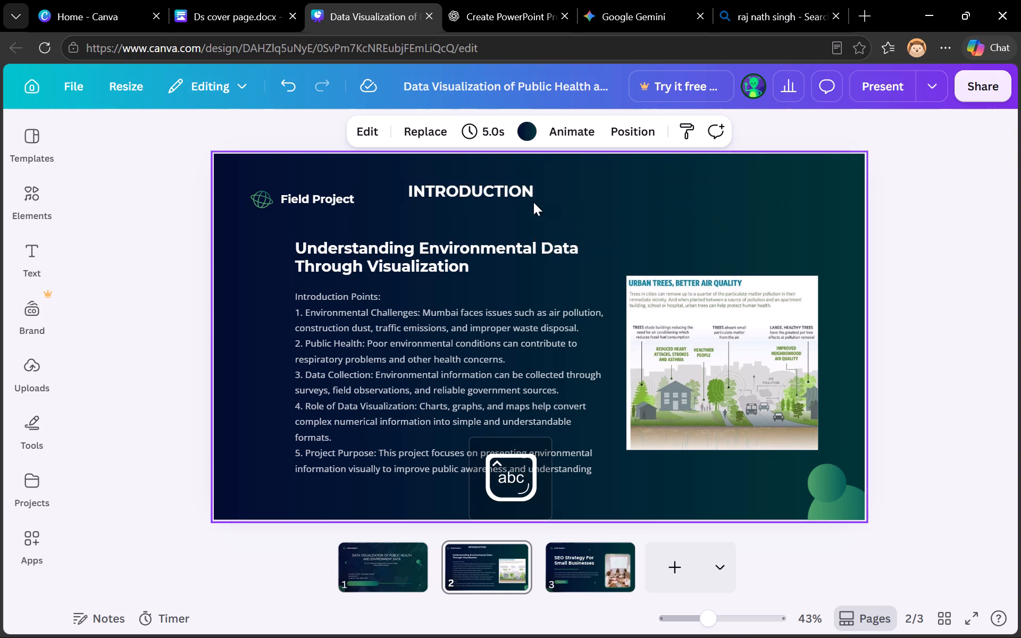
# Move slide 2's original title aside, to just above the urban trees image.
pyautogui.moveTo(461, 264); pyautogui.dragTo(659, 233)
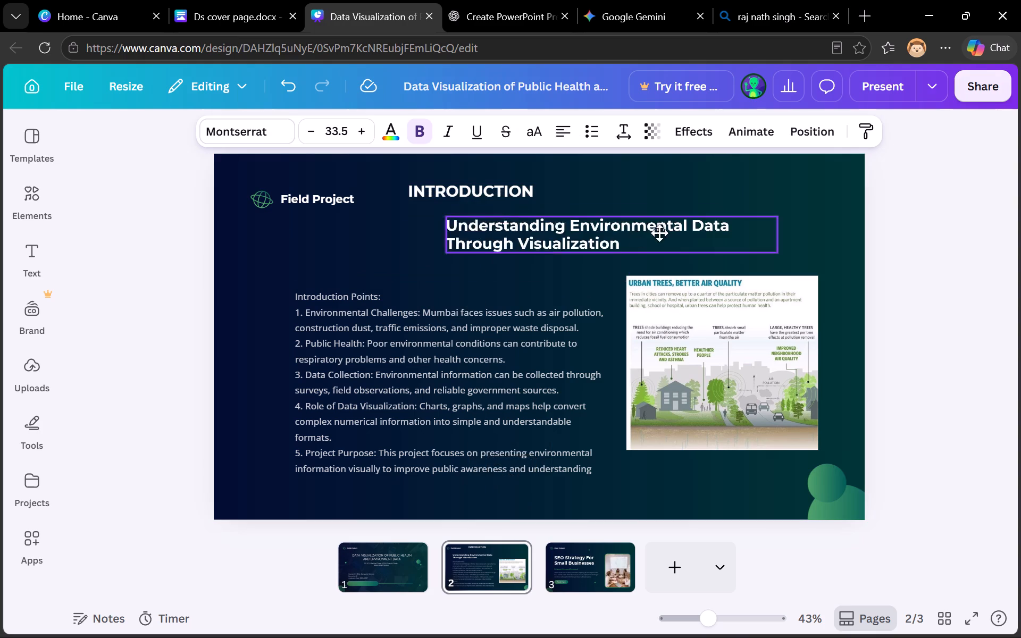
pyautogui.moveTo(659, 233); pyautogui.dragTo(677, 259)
# Move the INTRODUCTION heading below the Field Project label and scale it up to font size 36.5.
pyautogui.moveTo(497, 195); pyautogui.dragTo(468, 214)
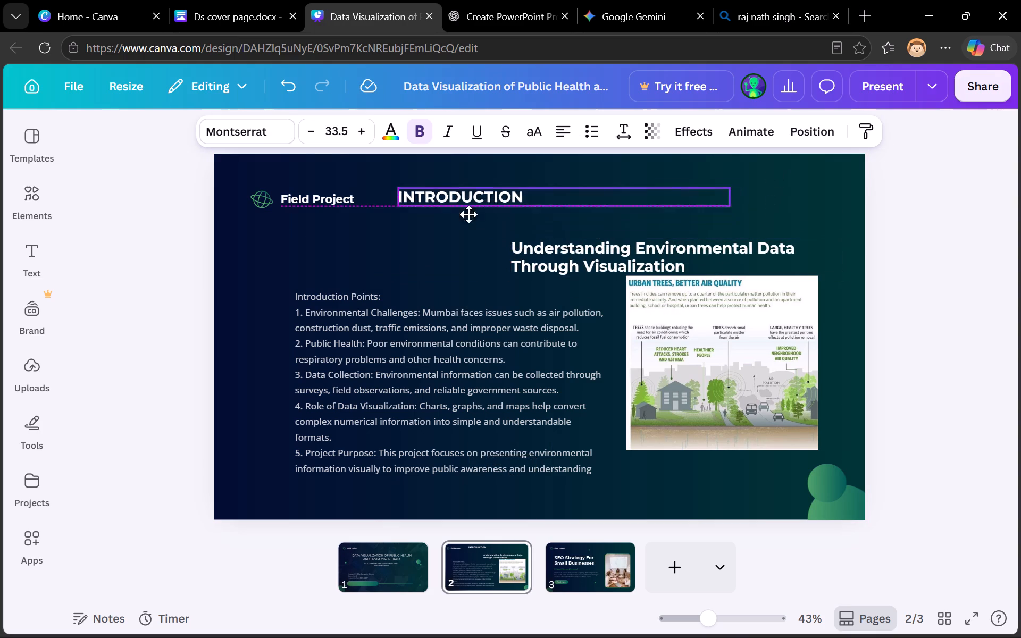
pyautogui.moveTo(468, 214); pyautogui.dragTo(444, 233)
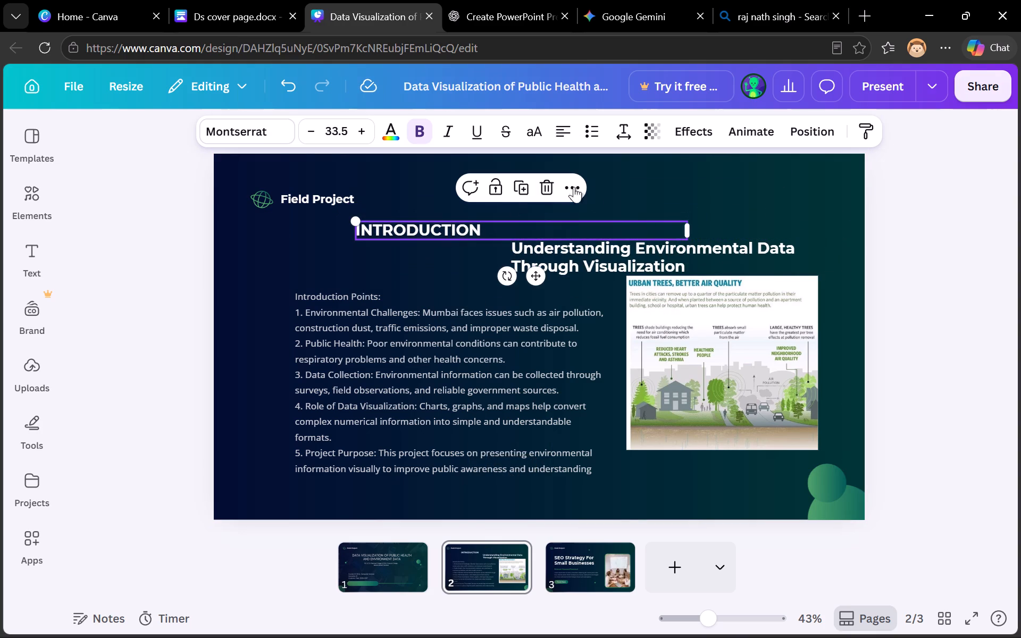
pyautogui.moveTo(357, 220); pyautogui.dragTo(331, 161)
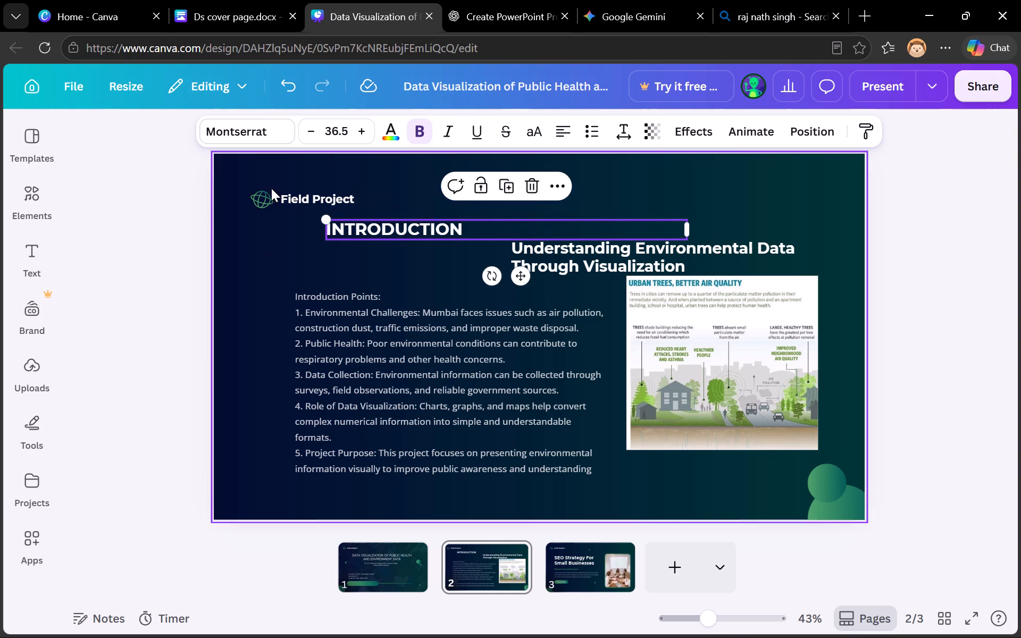
# Shift the globe logo and the Field Project label slightly up and left toward slide 2's corner, keeping them side by side.
pyautogui.moveTo(265, 199); pyautogui.dragTo(250, 183)
pyautogui.moveTo(293, 198); pyautogui.dragTo(282, 182)
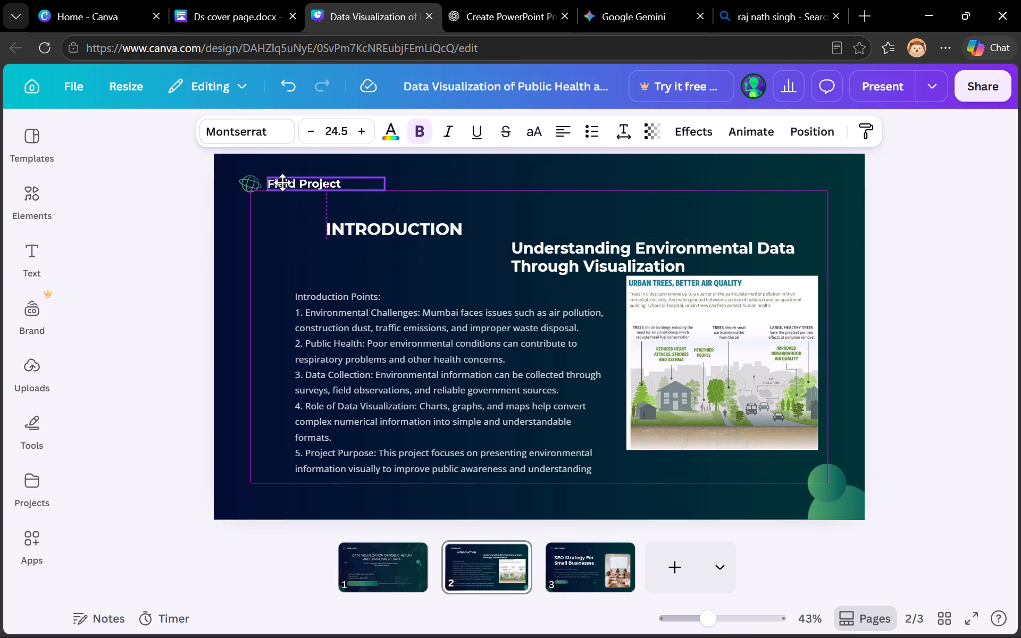
pyautogui.moveTo(282, 182); pyautogui.dragTo(286, 183)
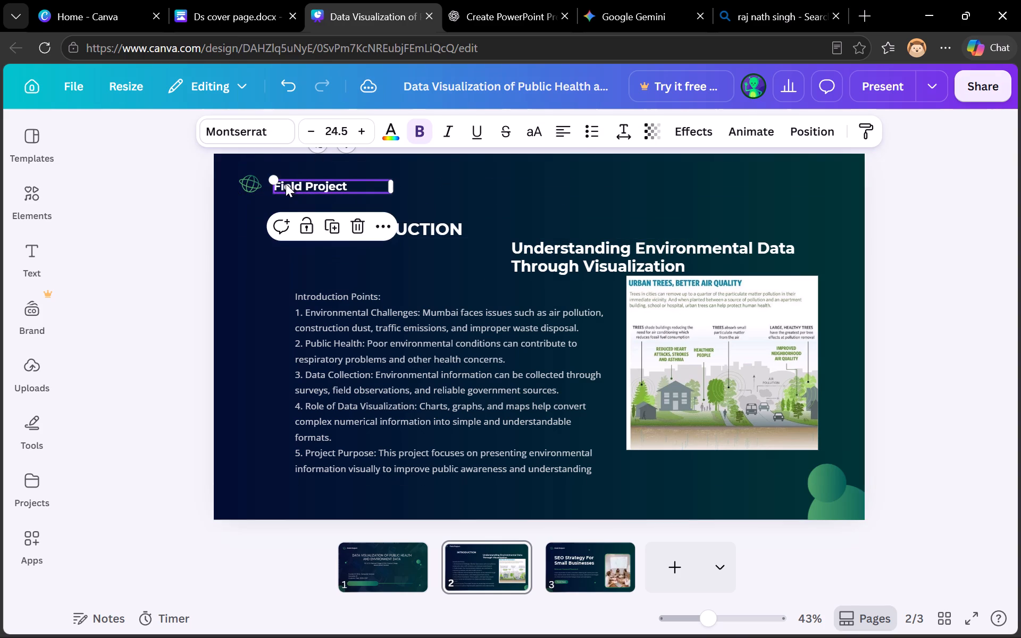
pyautogui.click(304, 280)
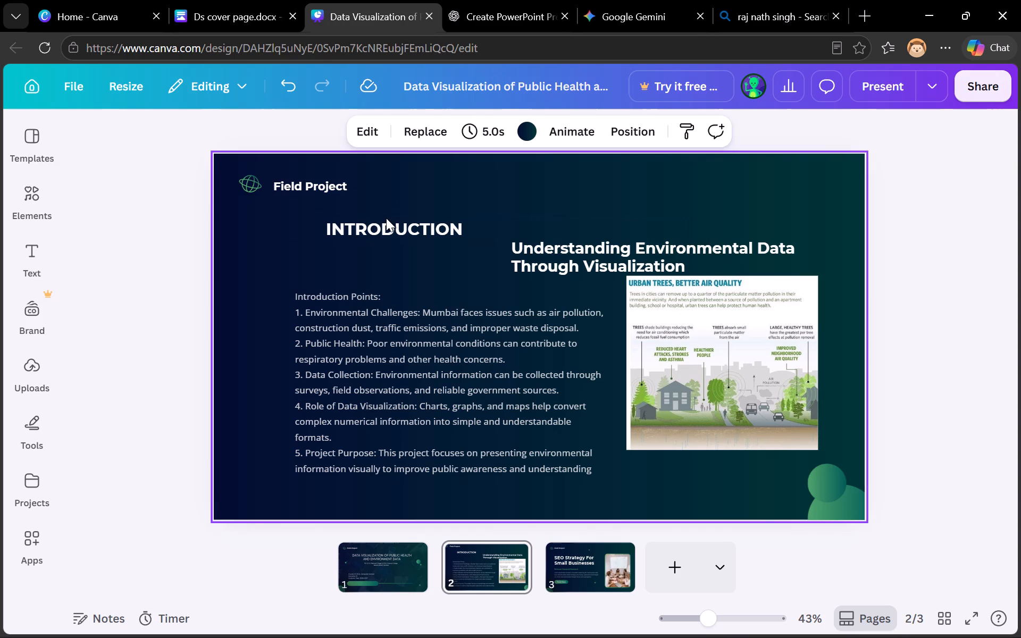
# Move the INTRODUCTION heading to just under the Field Project label and scale it up to font size 37.2.
pyautogui.moveTo(379, 225); pyautogui.dragTo(345, 209)
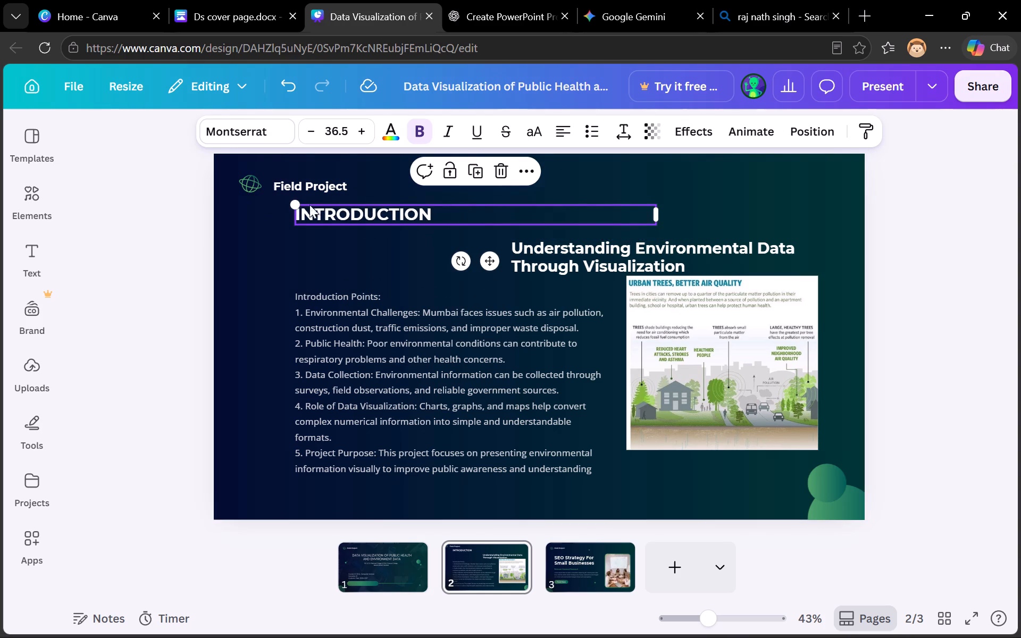
pyautogui.moveTo(295, 200); pyautogui.dragTo(289, 194)
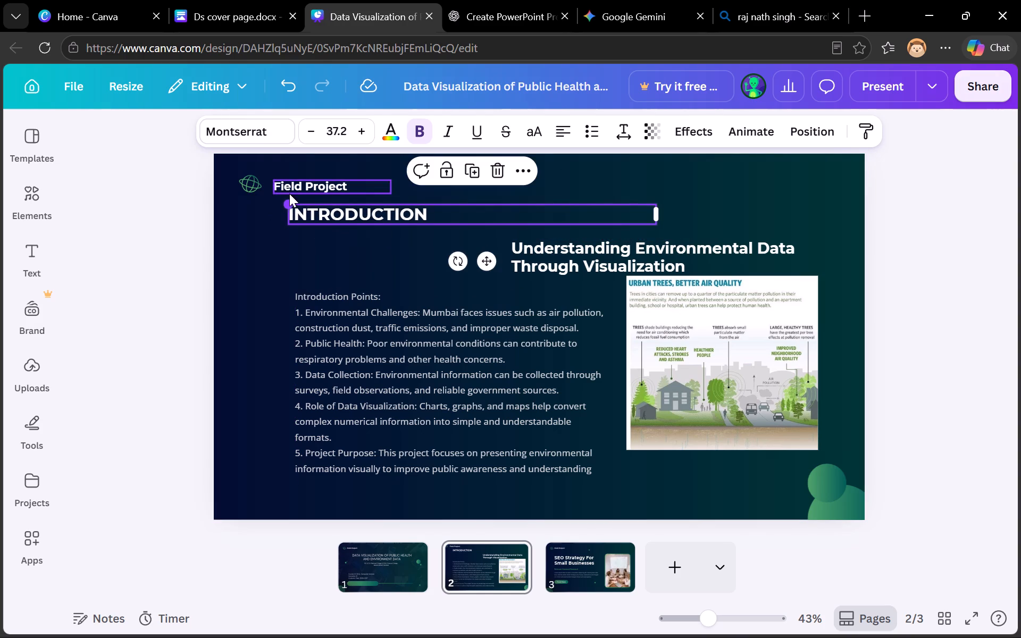
pyautogui.click(384, 247)
# Move the "Understanding Environmental Data Through Visualization" title under INTRODUCTION, aligning their left edges, and reduce its font size to 26.5.
pyautogui.moveTo(530, 262); pyautogui.dragTo(406, 259)
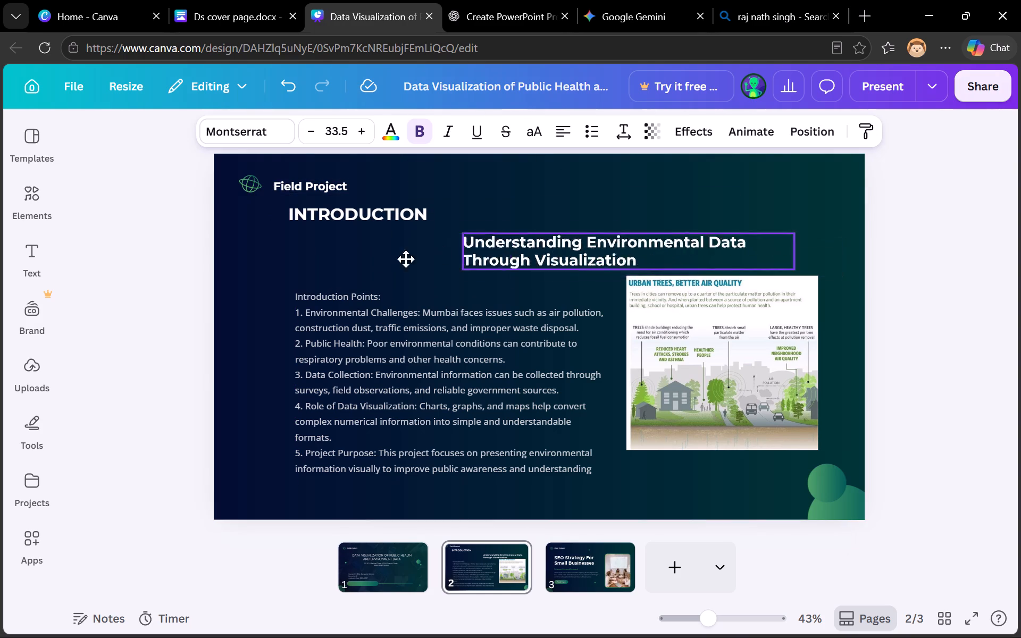
pyautogui.moveTo(406, 259); pyautogui.dragTo(332, 265)
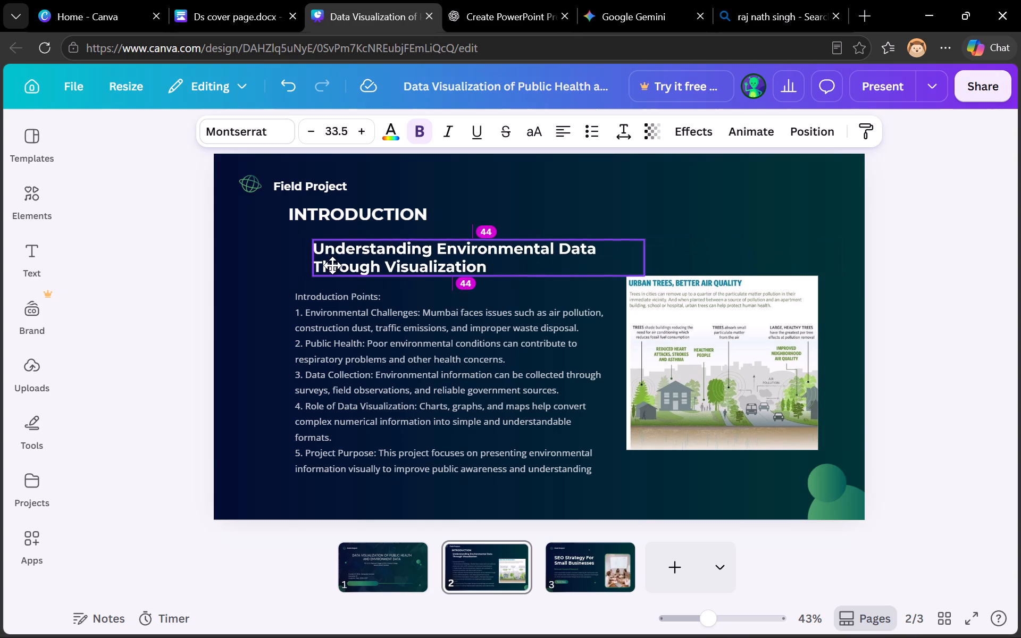
pyautogui.moveTo(332, 265); pyautogui.dragTo(309, 257)
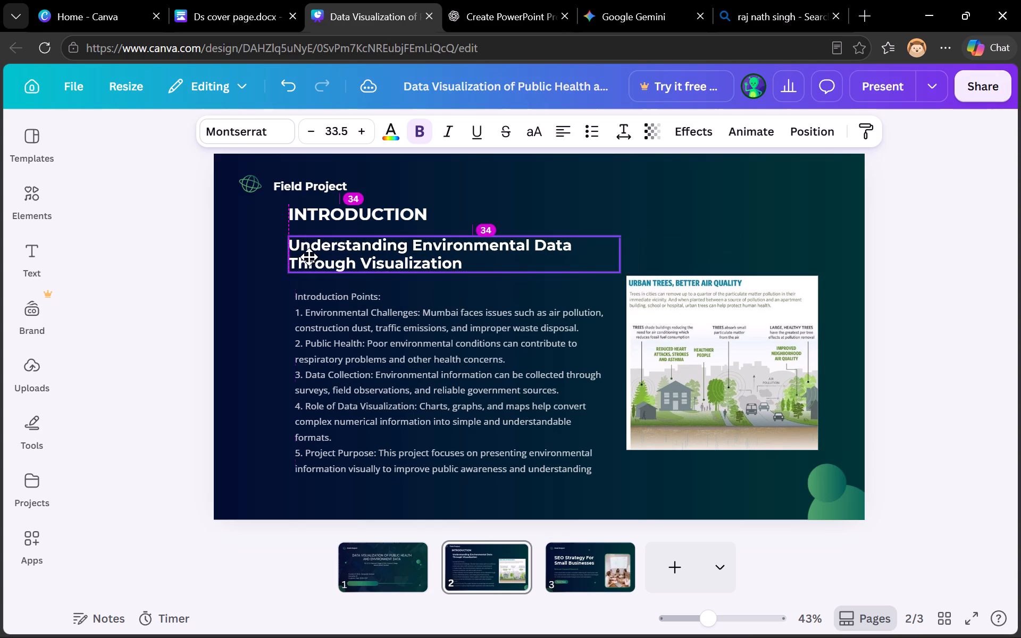
pyautogui.moveTo(309, 257); pyautogui.dragTo(310, 260)
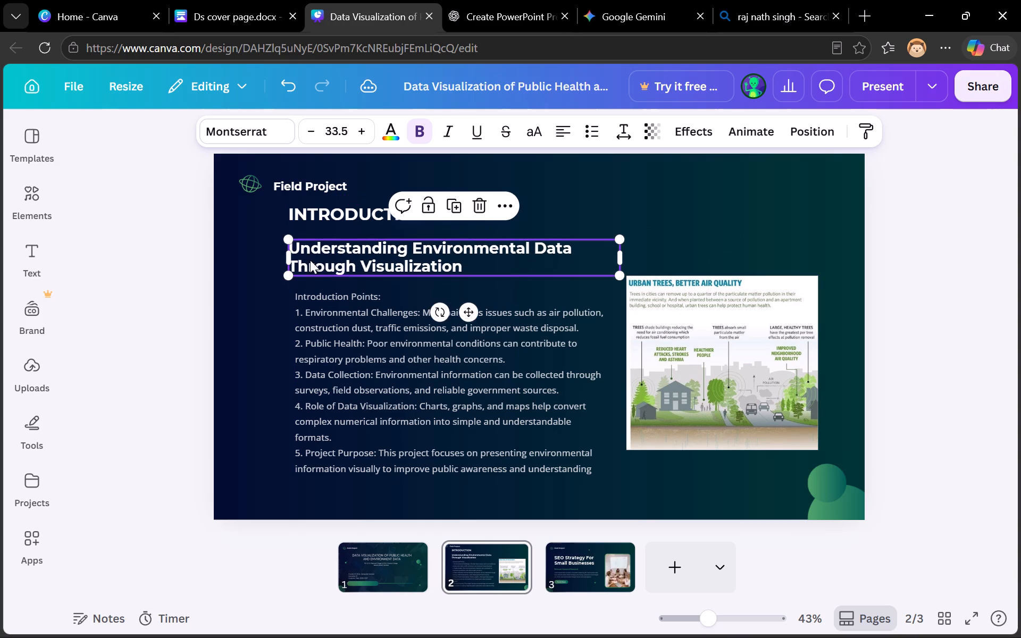
pyautogui.tripleClick(314, 131)
pyautogui.tripleClick(314, 131)
pyautogui.click(314, 131)
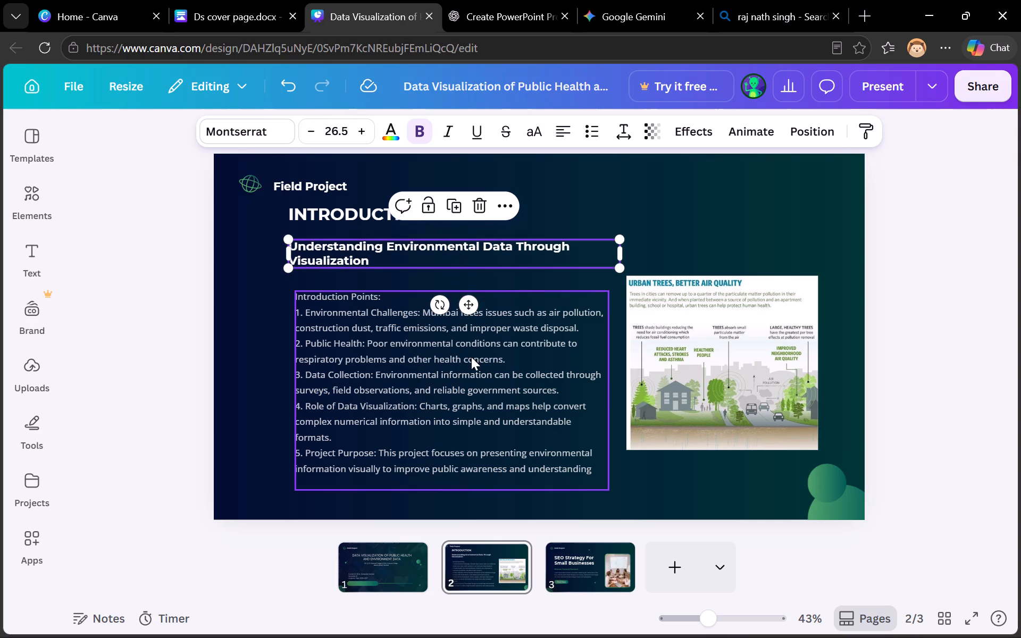
# Move the introduction points list slightly up, closer to the title, and deselect it.
pyautogui.moveTo(471, 357); pyautogui.dragTo(471, 347)
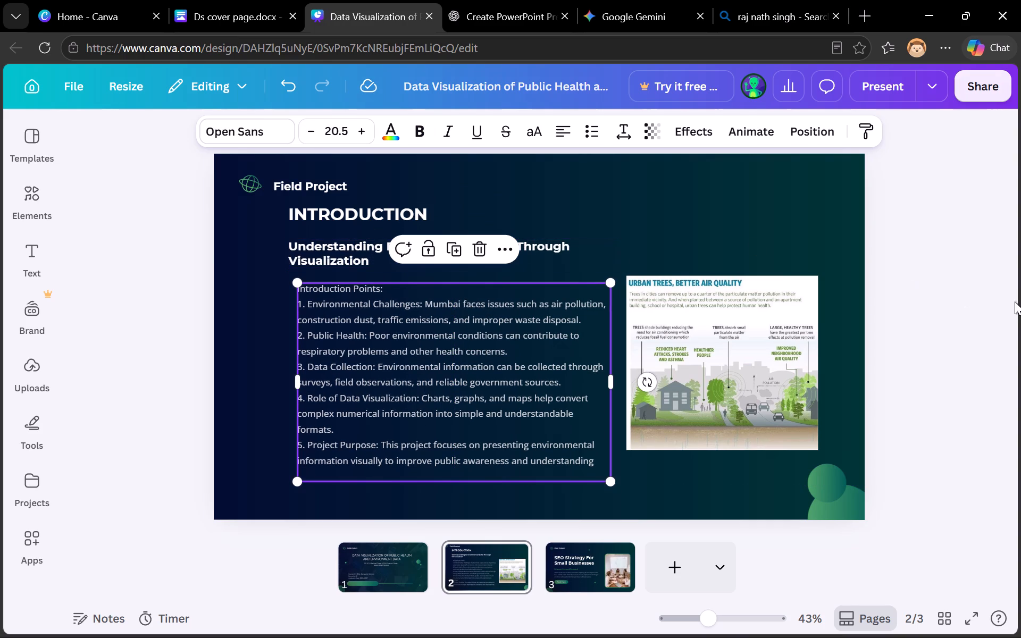
pyautogui.click(931, 318)
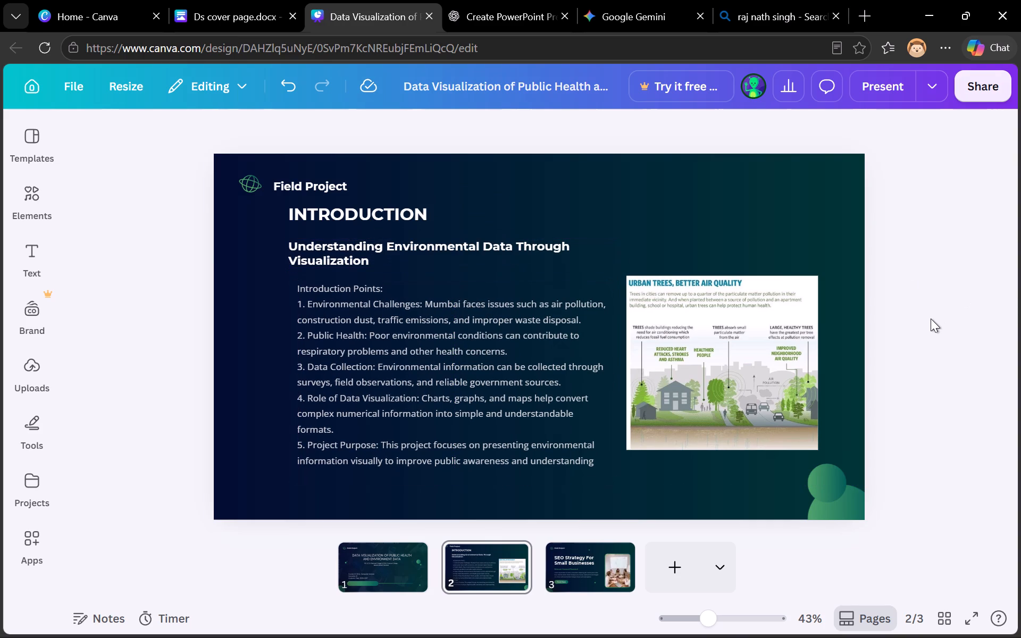
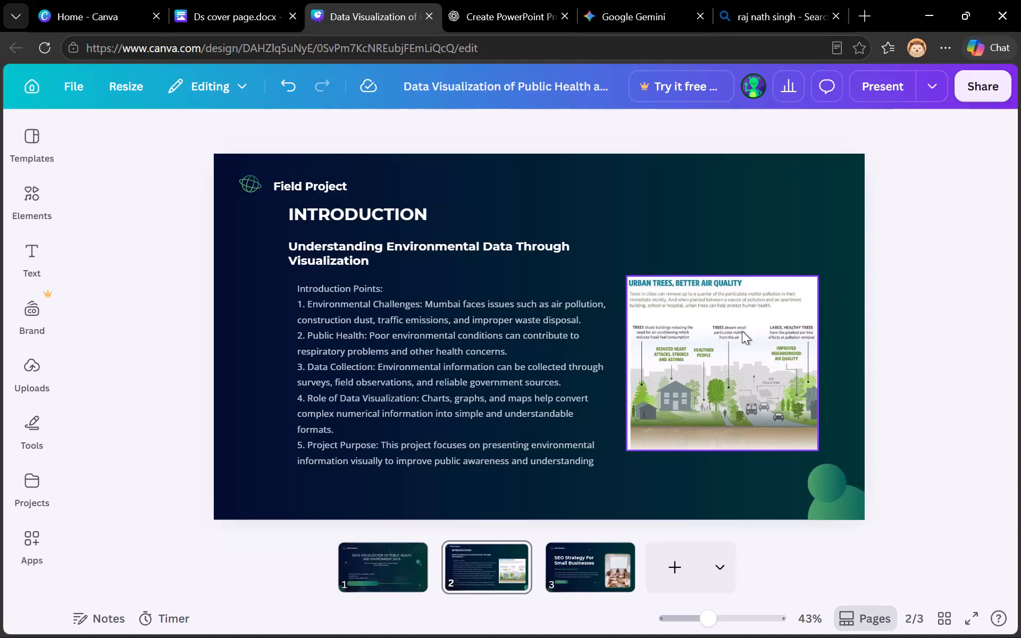
# Enlarge slide 2's urban trees image slightly and nudge it just beside the introduction points list.
pyautogui.click(742, 331)
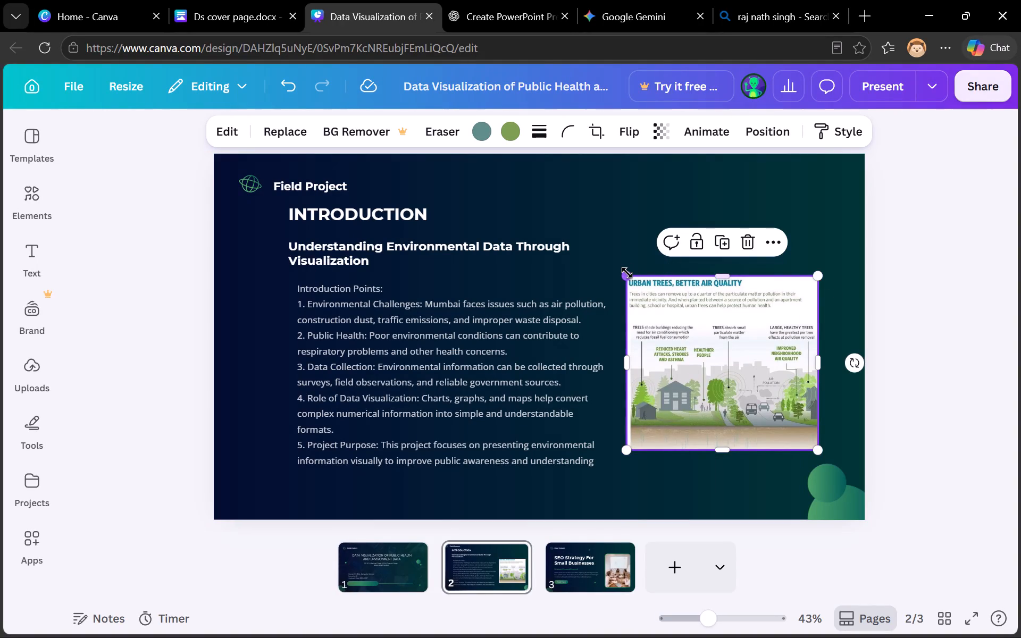
pyautogui.moveTo(627, 273); pyautogui.dragTo(625, 251)
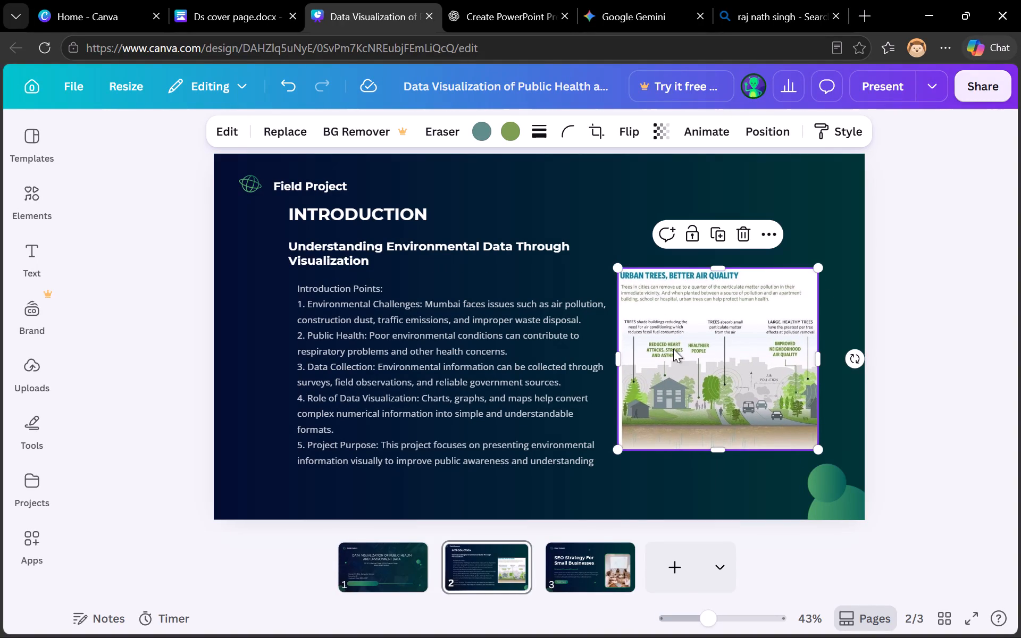
pyautogui.click(673, 349)
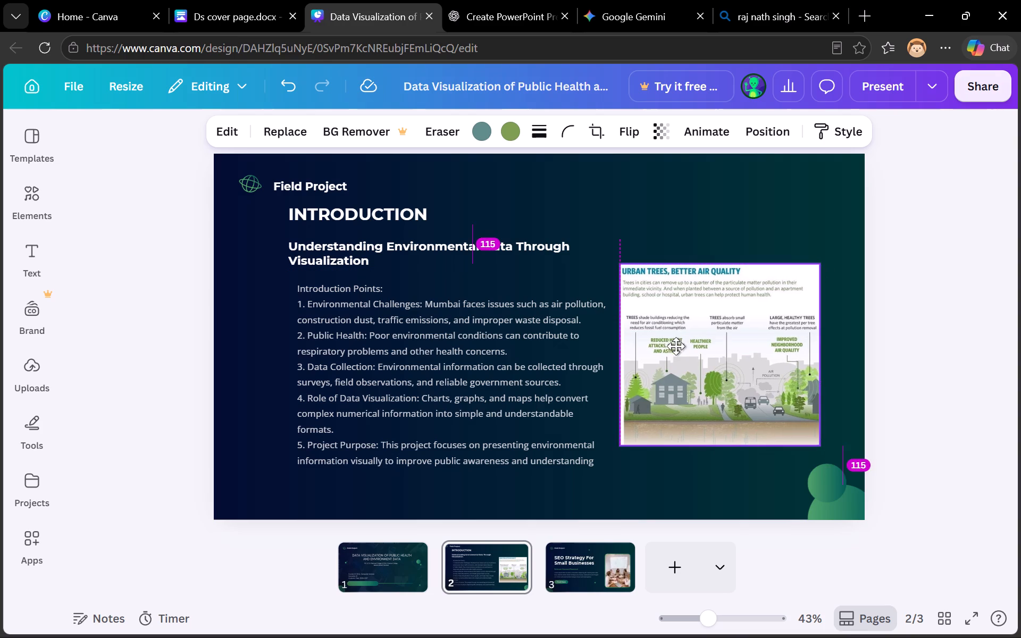
pyautogui.click(926, 396)
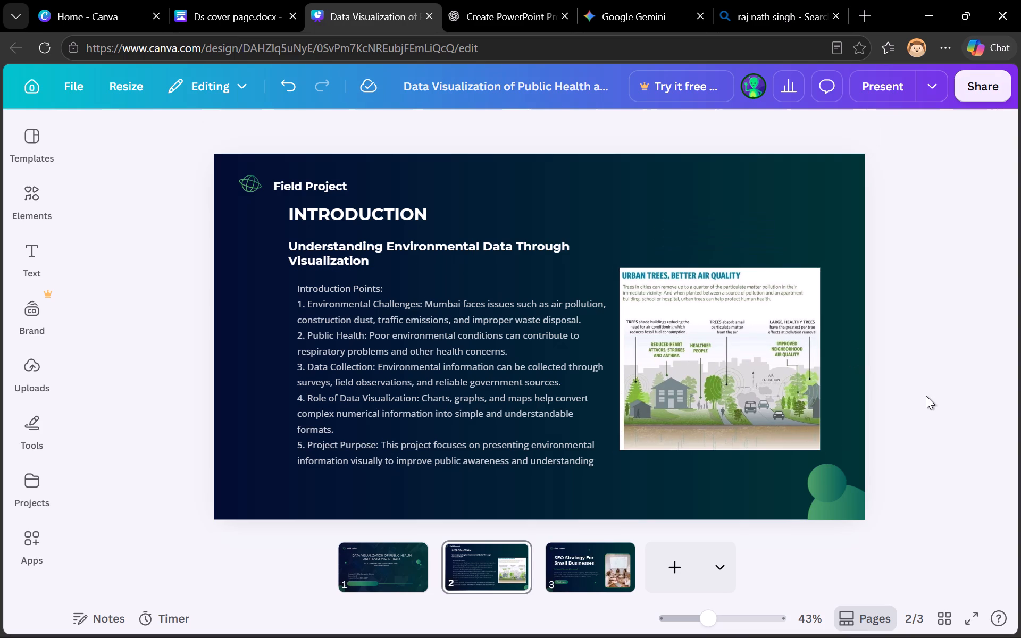
# Nudge the introduction points list on slide 2 slightly up toward the title and deselect it.
pyautogui.moveTo(573, 394); pyautogui.dragTo(573, 392)
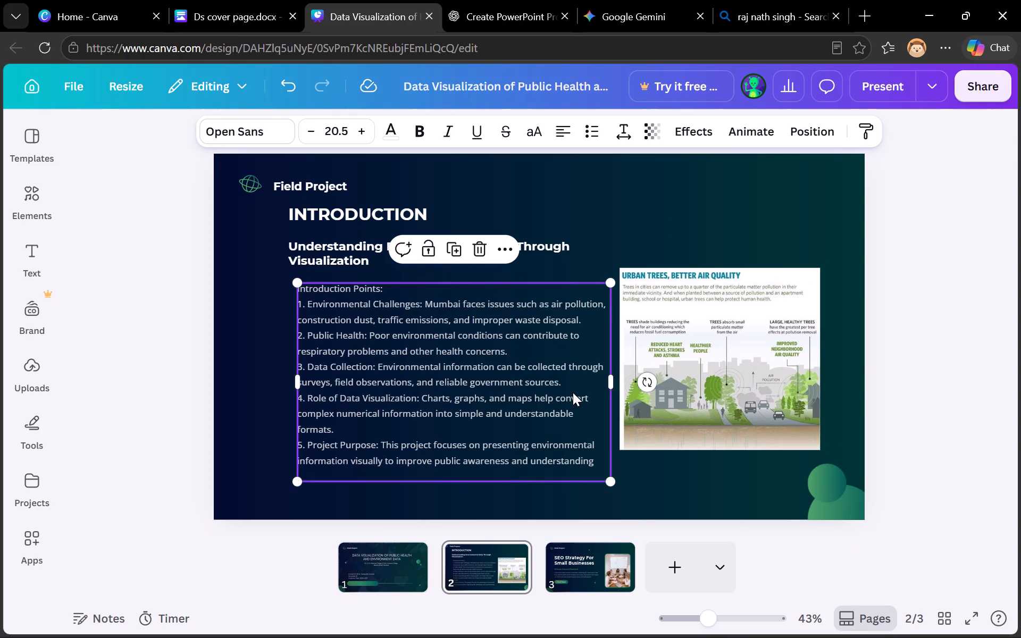
pyautogui.moveTo(573, 392); pyautogui.dragTo(573, 390)
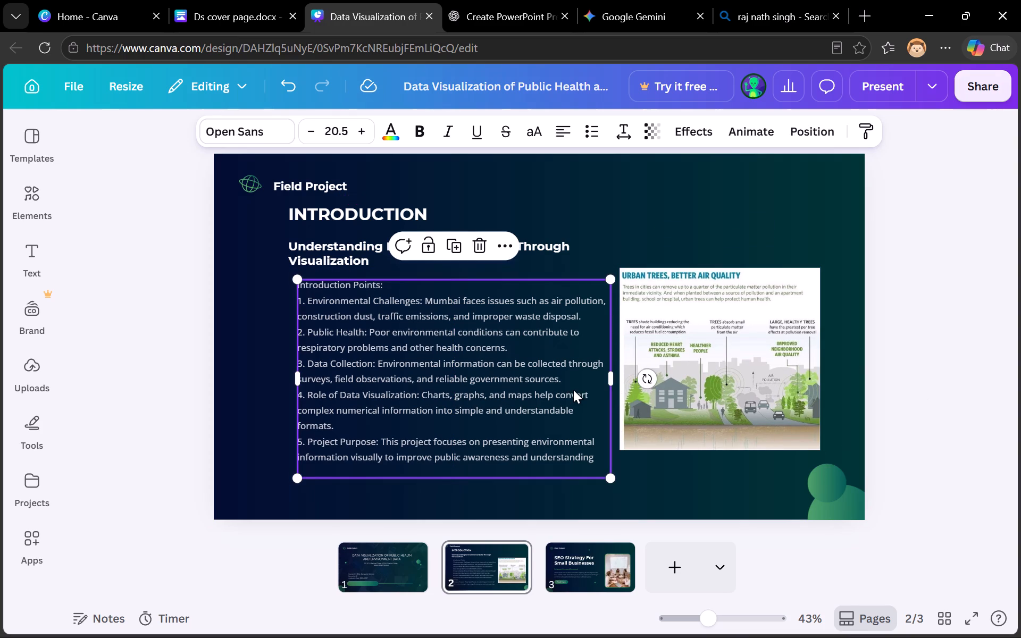
pyautogui.click(963, 322)
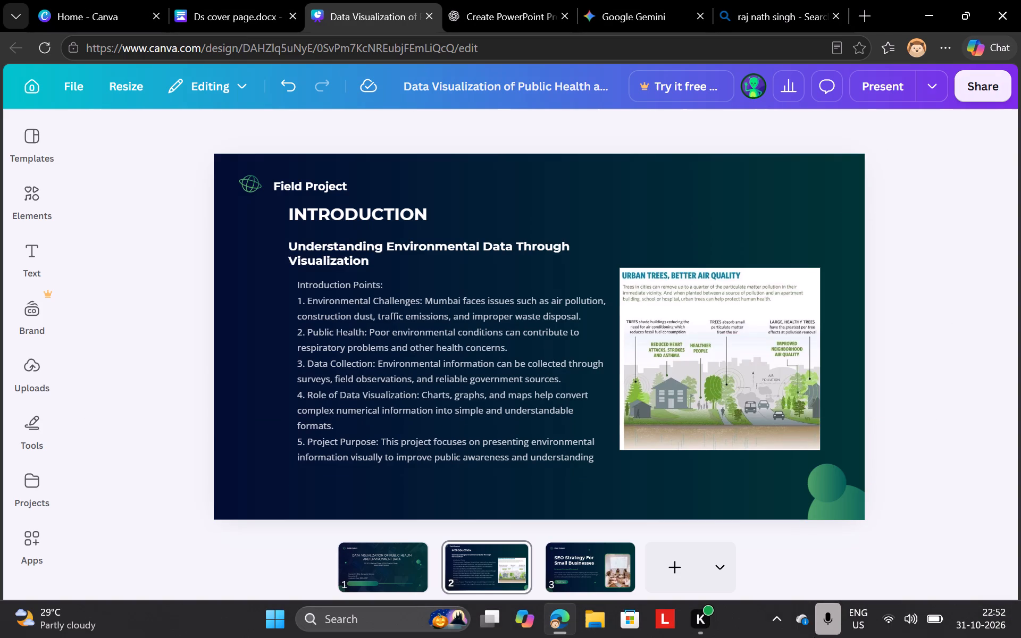
# Open slide 3 and delete the two small green decorative dots above the heading and below the paragraph.
pyautogui.click(595, 582)
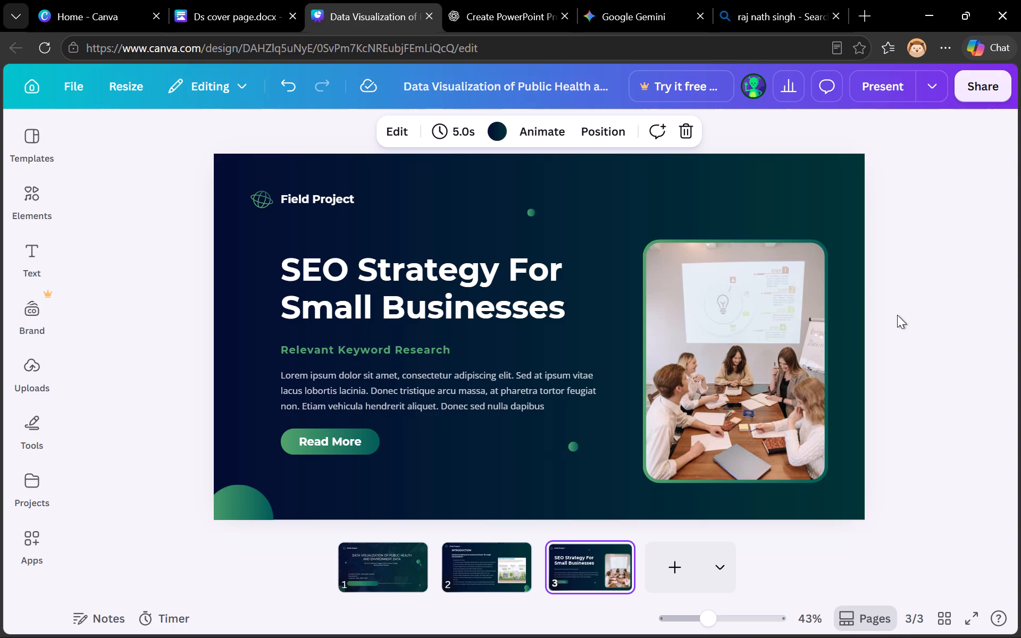
pyautogui.click(533, 214)
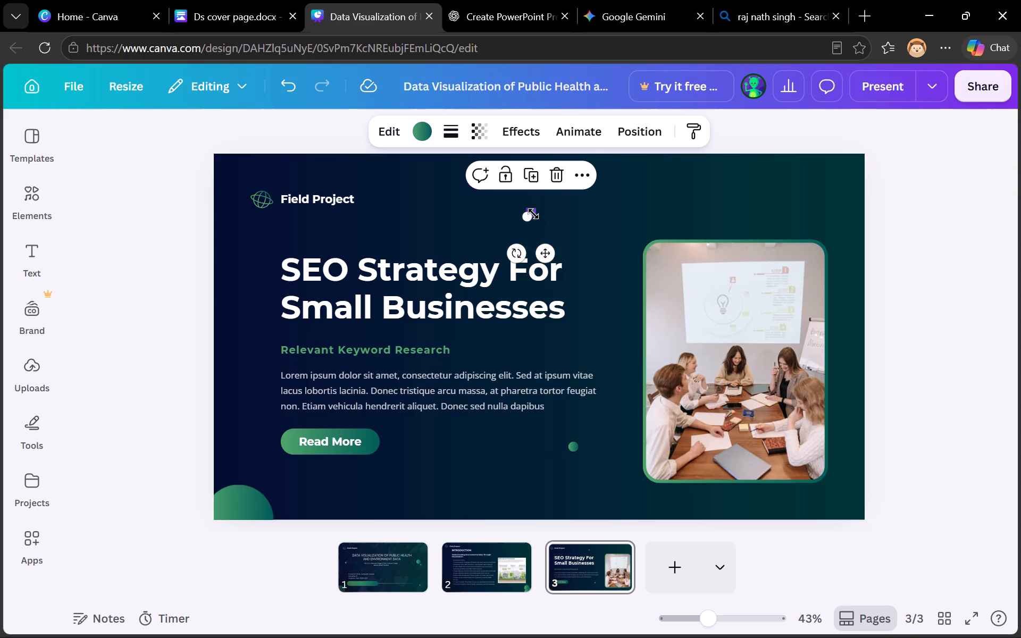
pyautogui.click(558, 177)
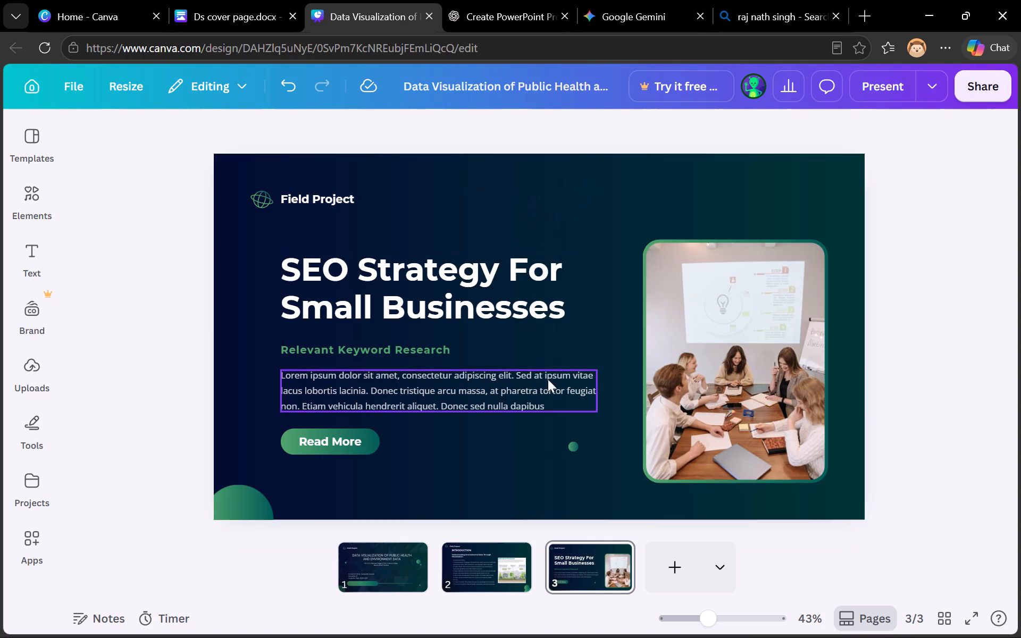
pyautogui.click(570, 442)
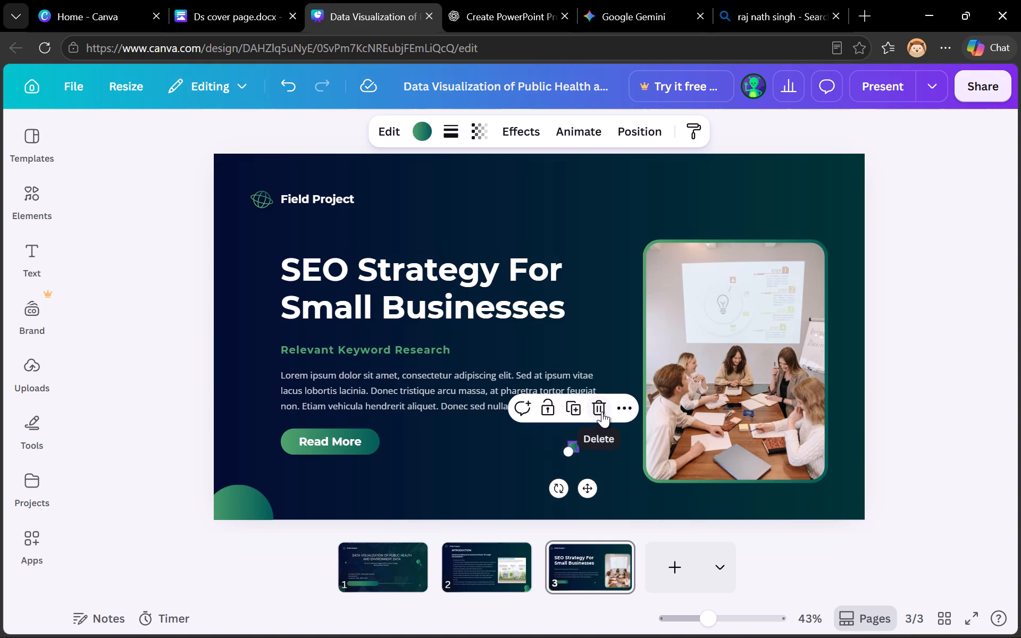
pyautogui.click(602, 412)
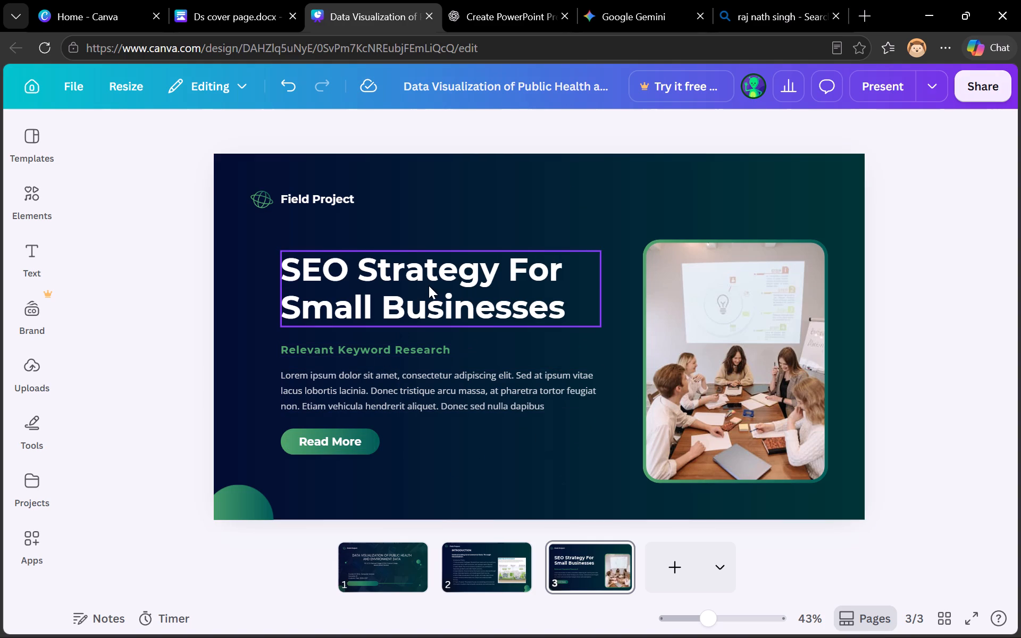
# Move slide 3's globe logo and Field Project label into the slide's upper-left corner, side by side.
pyautogui.moveTo(429, 286); pyautogui.dragTo(428, 280)
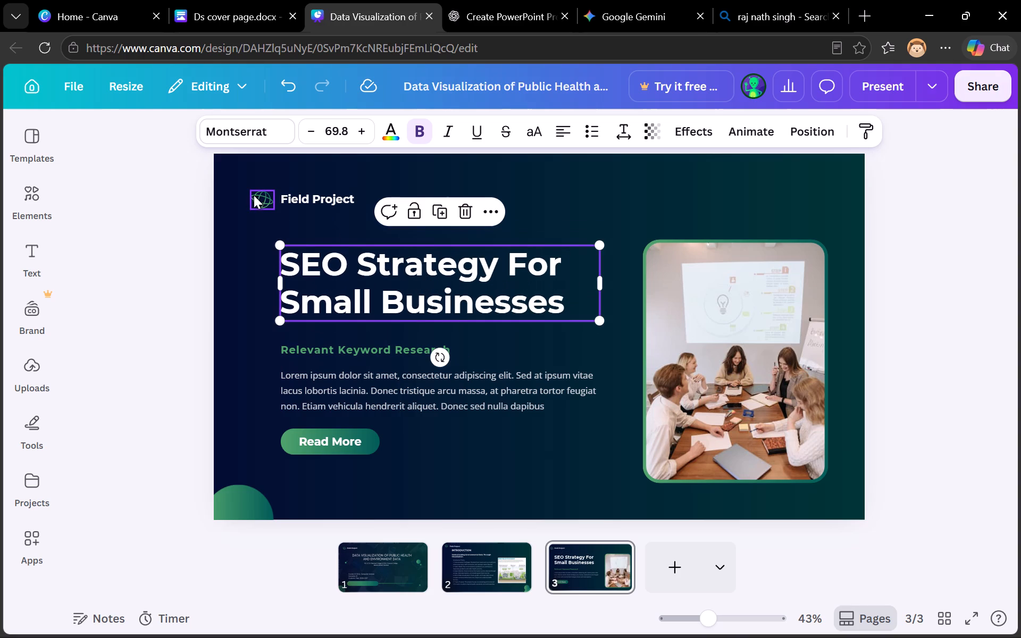
pyautogui.moveTo(259, 196); pyautogui.dragTo(233, 170)
pyautogui.moveTo(312, 198); pyautogui.dragTo(294, 178)
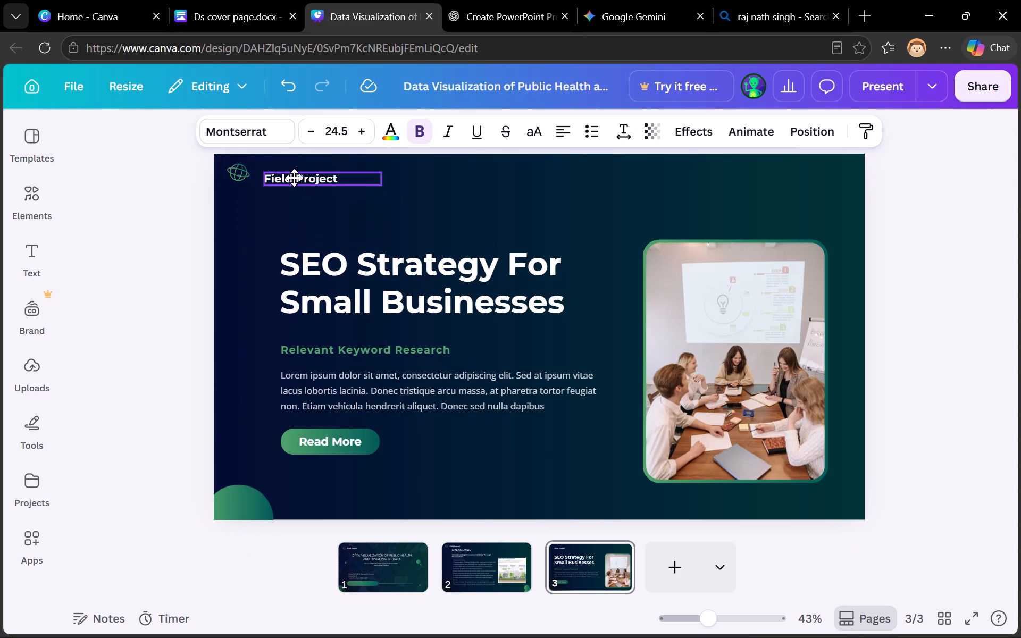
pyautogui.moveTo(294, 178); pyautogui.dragTo(287, 173)
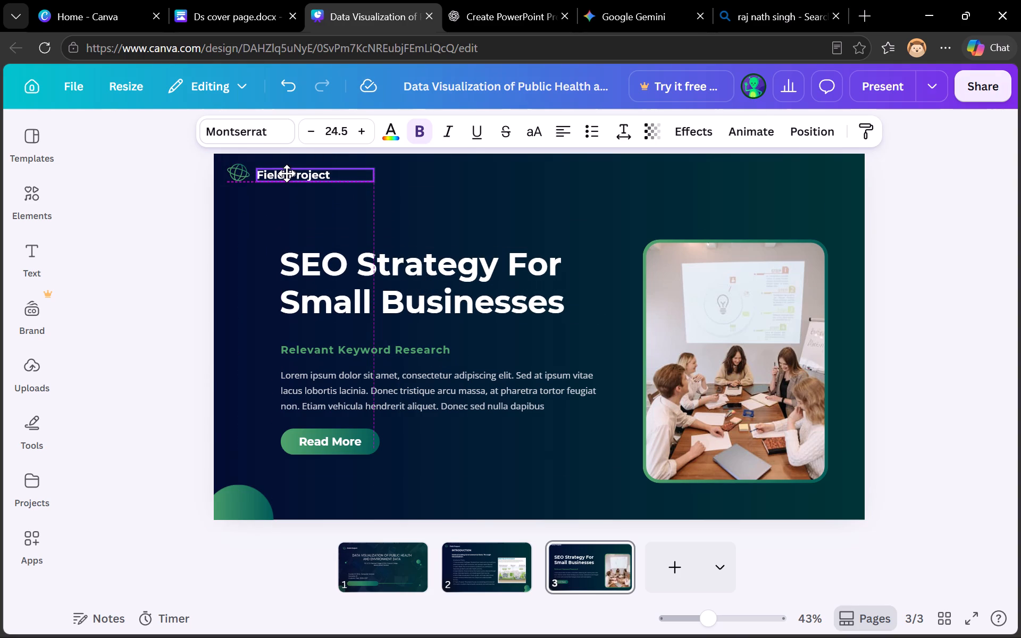
pyautogui.moveTo(287, 173); pyautogui.dragTo(285, 173)
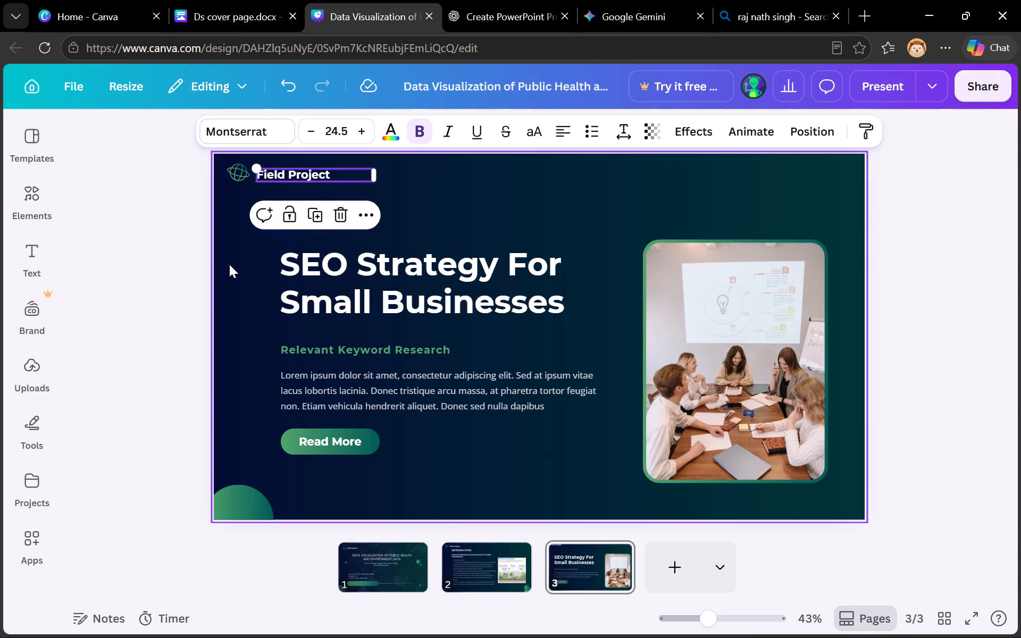
pyautogui.click(229, 264)
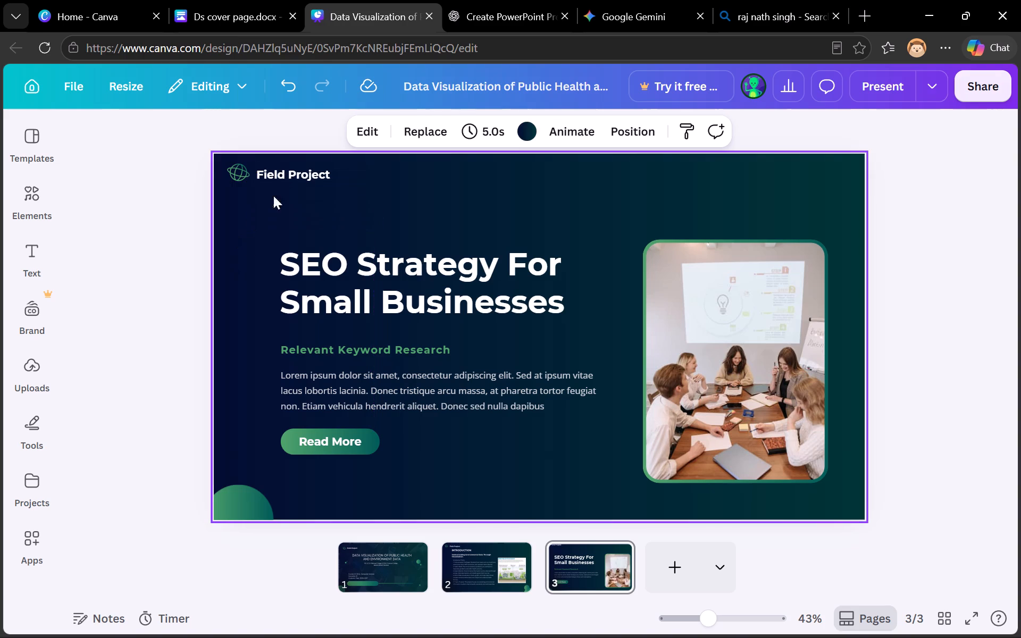
pyautogui.click(283, 169)
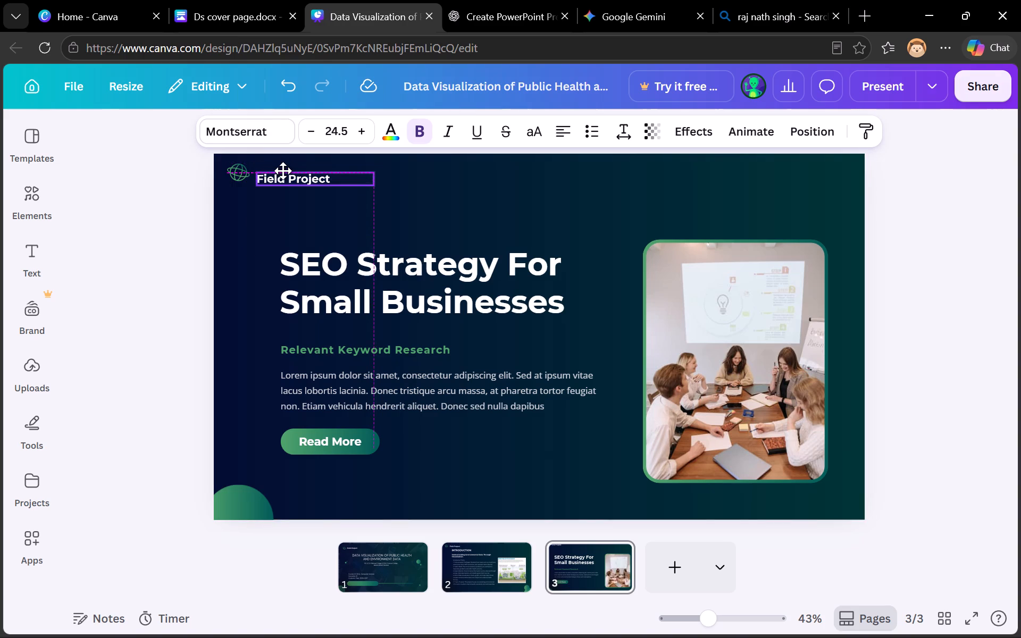
pyautogui.click(249, 248)
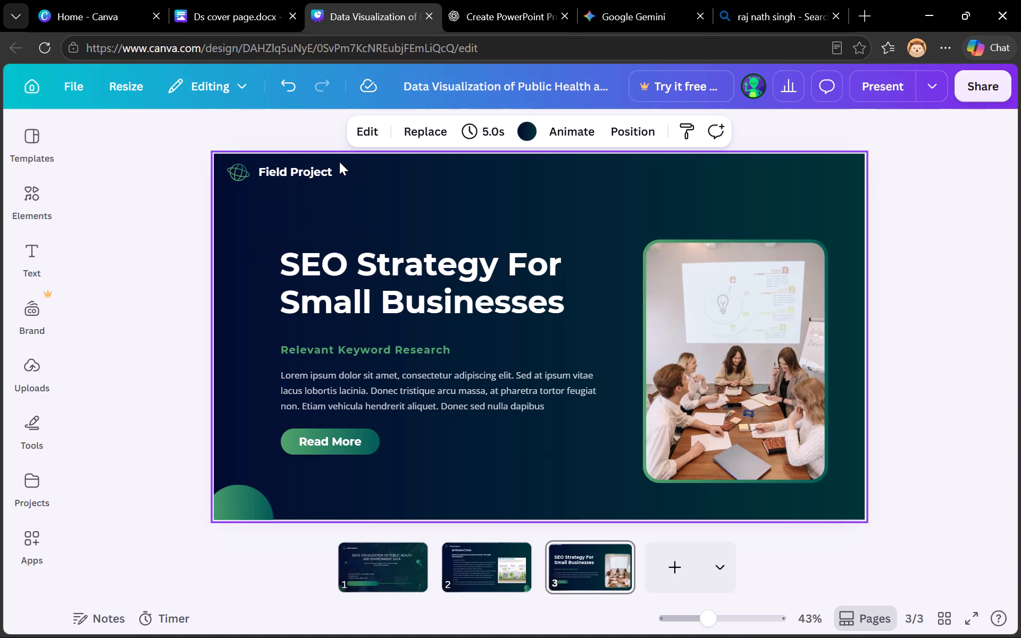
# Reduce the Field Project label's font size on slide 3 to 20.5.
pyautogui.click(333, 172)
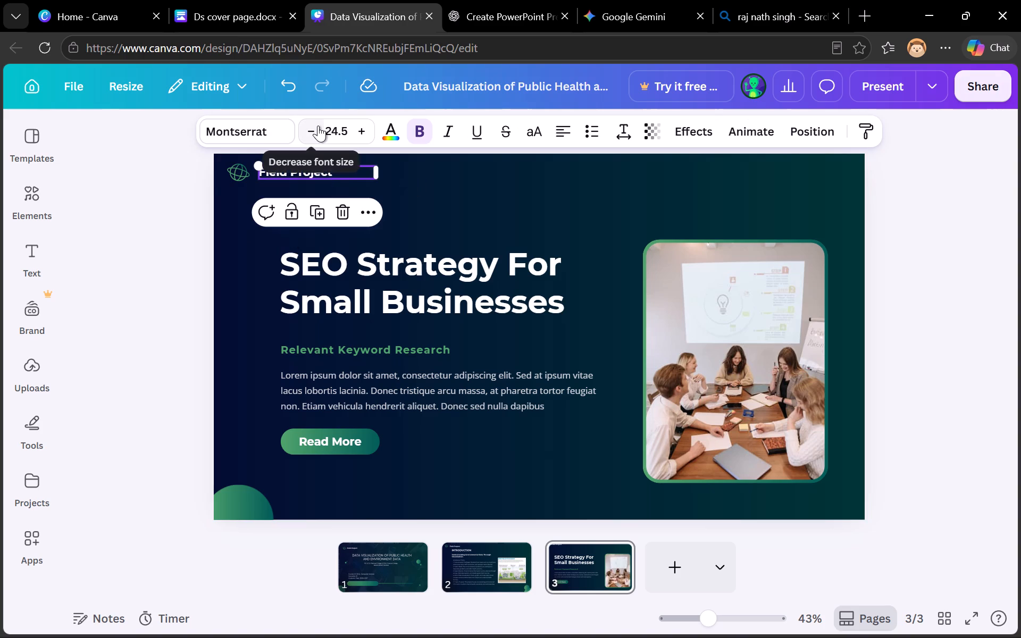
pyautogui.click(318, 125)
pyautogui.click(318, 125)
pyautogui.click(318, 125)
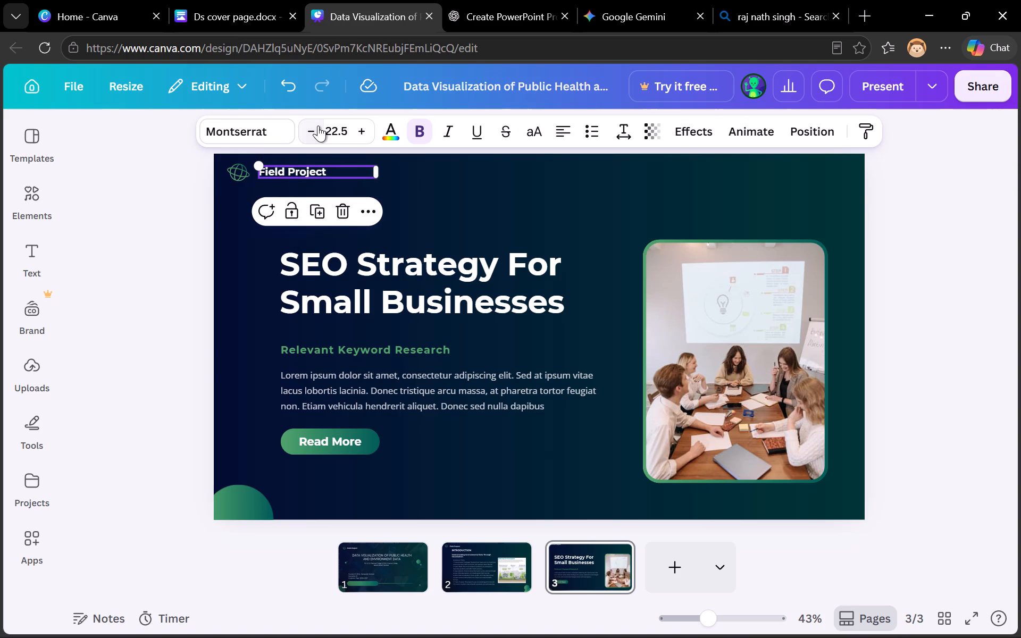
pyautogui.click(318, 125)
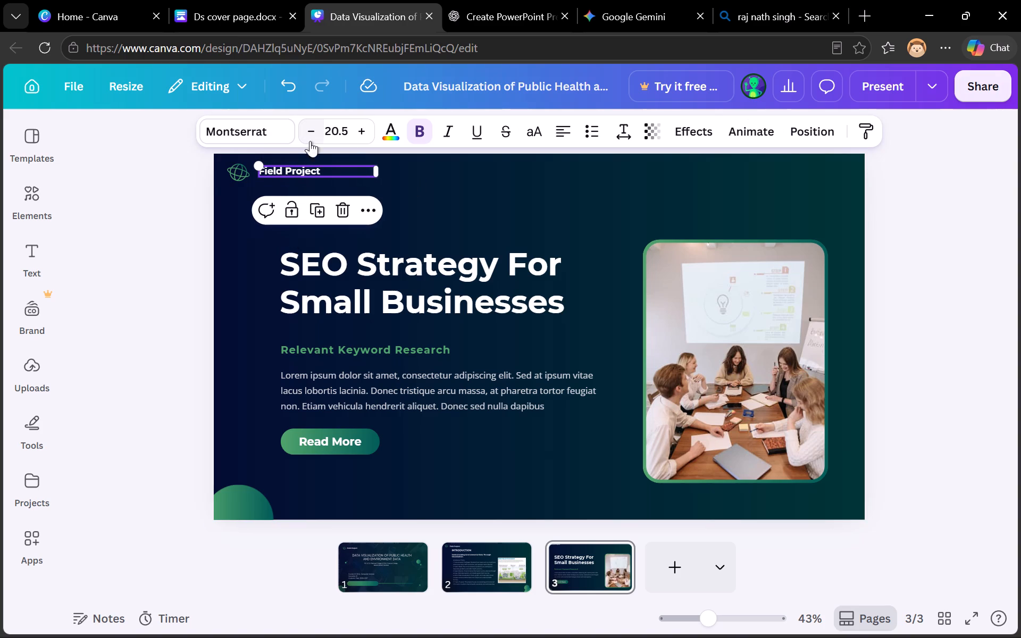
pyautogui.click(262, 287)
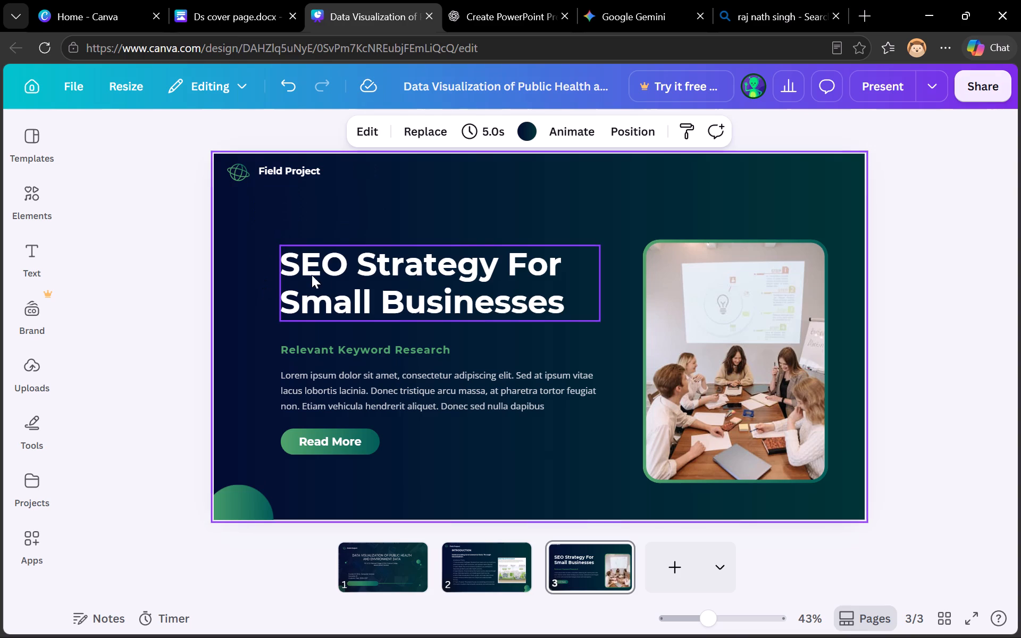
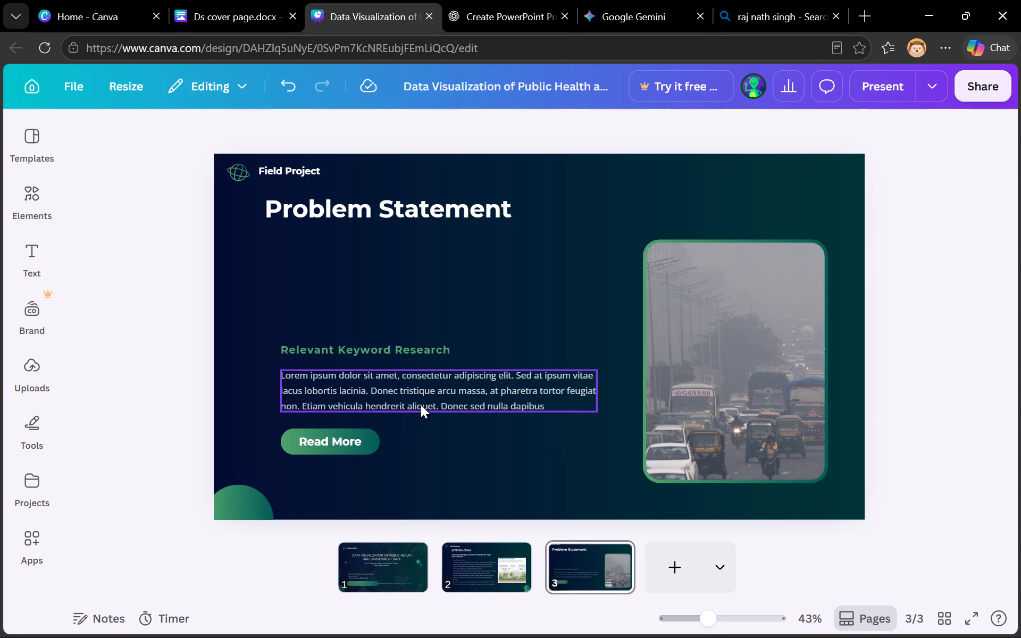
pyautogui.tripleClick(426, 404)
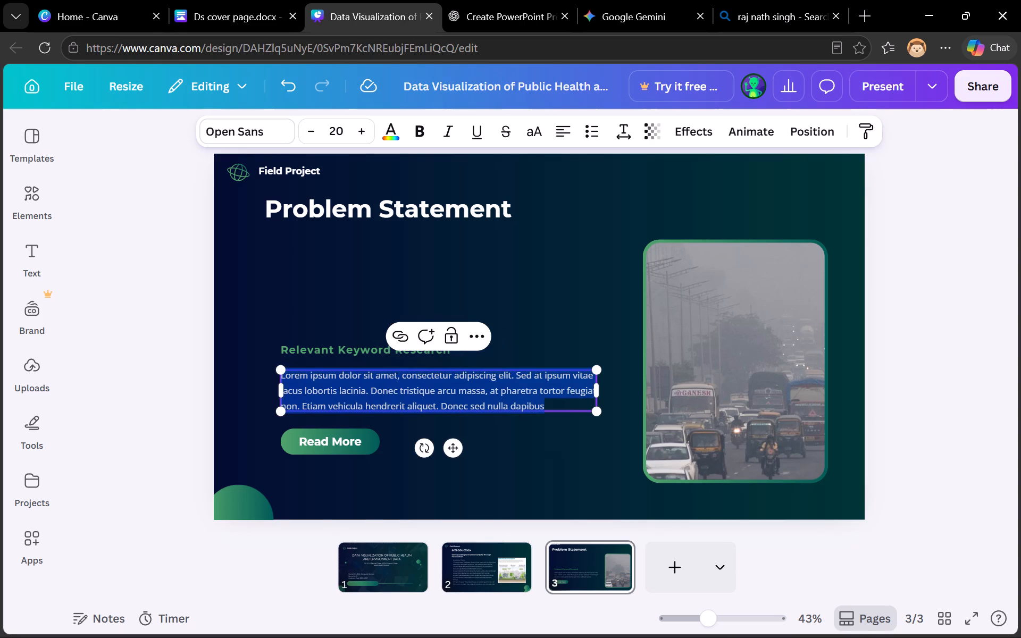
pyautogui.hotkey('ctrl', 'v')
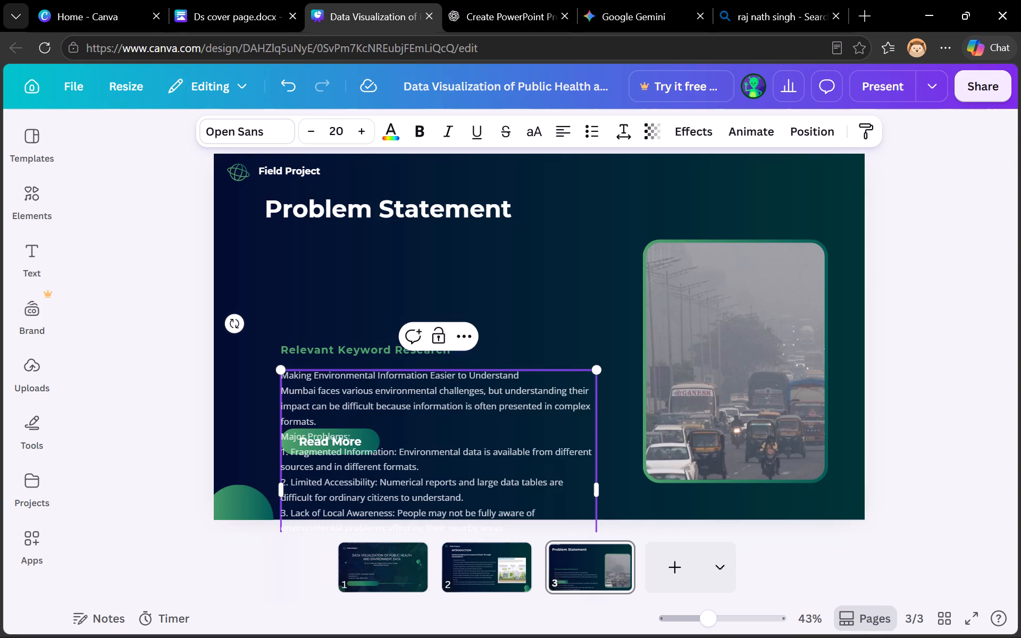
pyautogui.click(571, 307)
# Move slide 3's body text up beside the photo and place the "Relevant Keyword Research" subheading beneath the Problem Statement heading.
pyautogui.moveTo(508, 393); pyautogui.dragTo(559, 285)
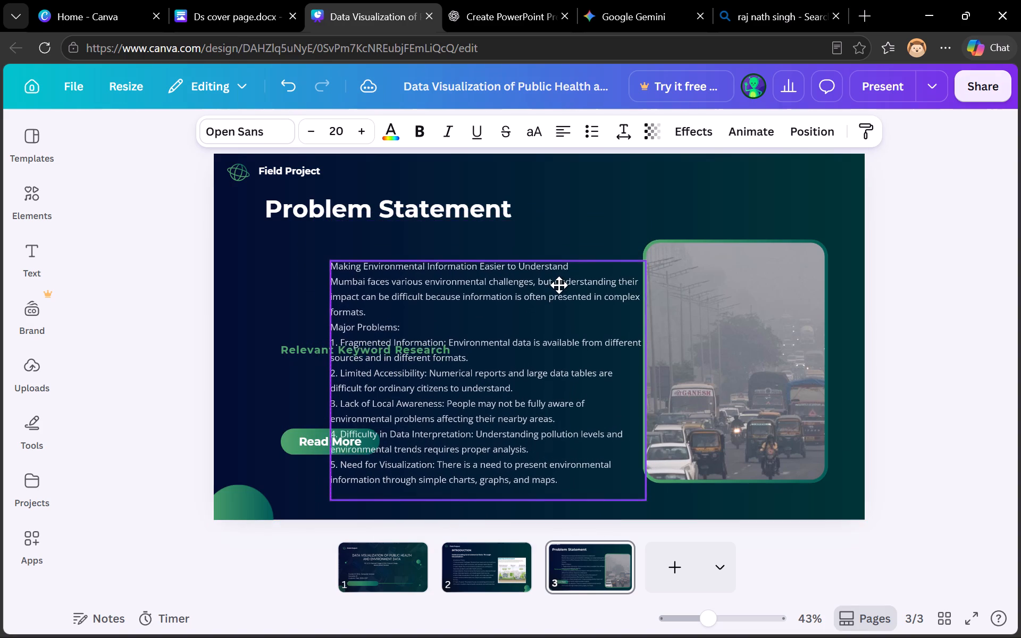
pyautogui.moveTo(559, 285); pyautogui.dragTo(554, 292)
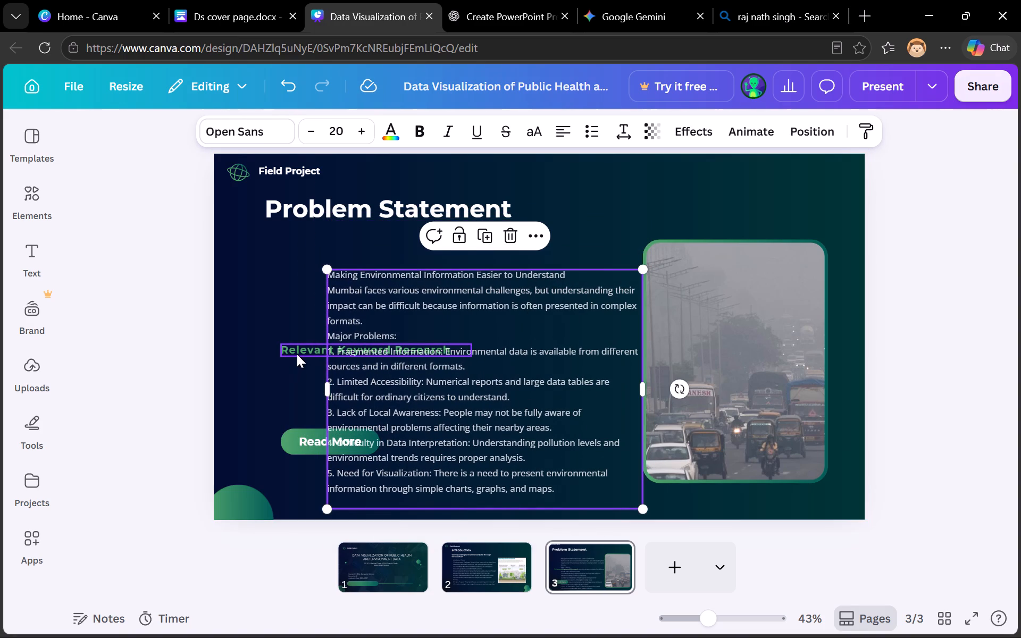
pyautogui.moveTo(297, 354); pyautogui.dragTo(287, 247)
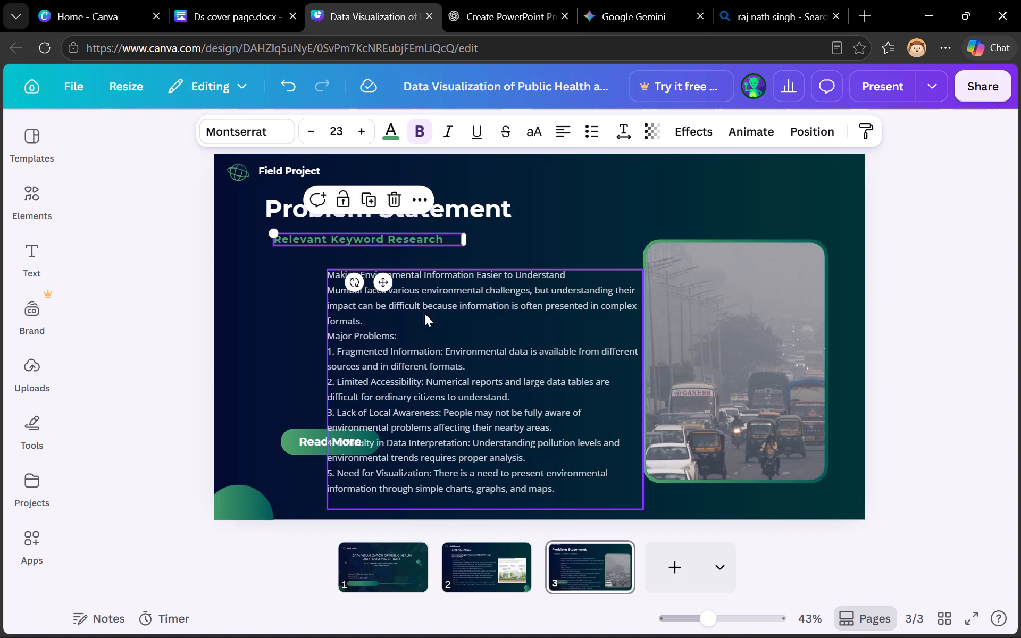
# Transfer the body text's first line, "Making Environmental Information Easier to Understand", into the subheading, replacing "Relevant Keyword Research".
pyautogui.click(454, 333)
pyautogui.click(572, 274)
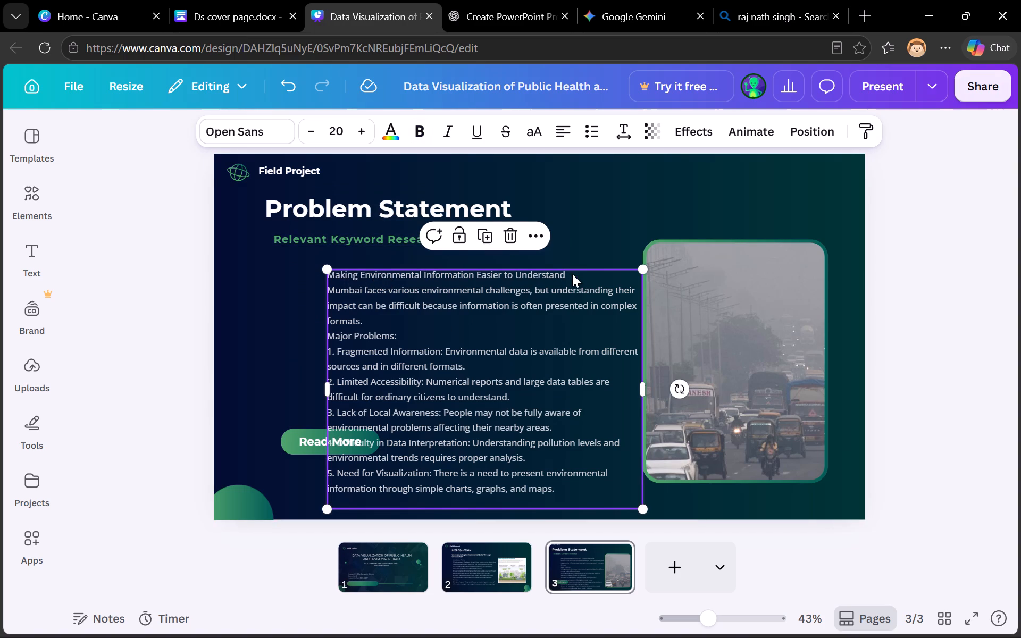
pyautogui.moveTo(572, 274); pyautogui.dragTo(326, 278)
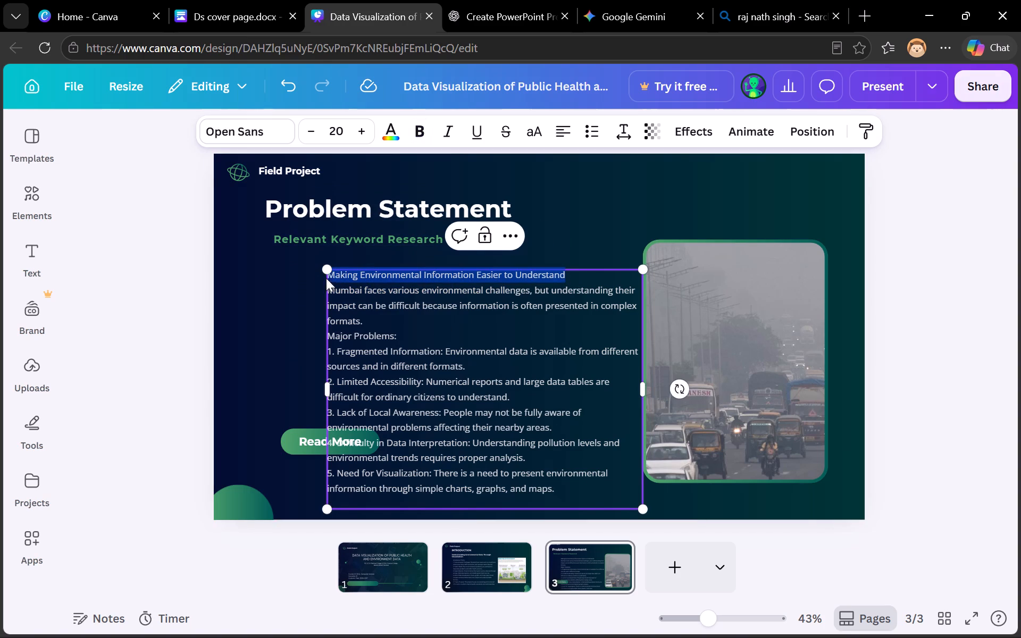
pyautogui.moveTo(326, 278); pyautogui.dragTo(323, 279)
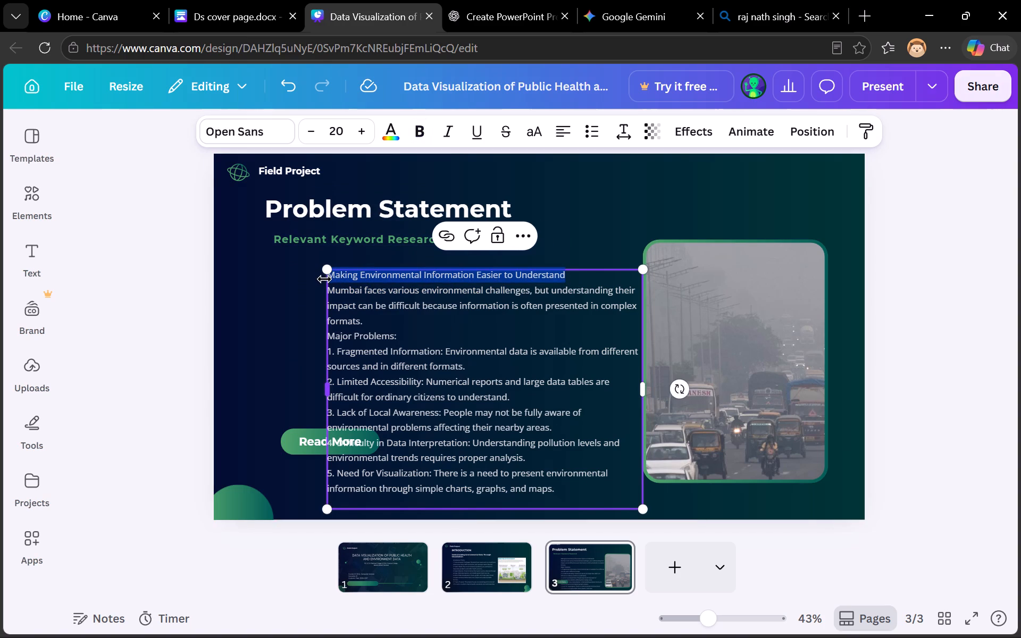
pyautogui.hotkey('ctrl', 'c')
pyautogui.press('BackSpace')
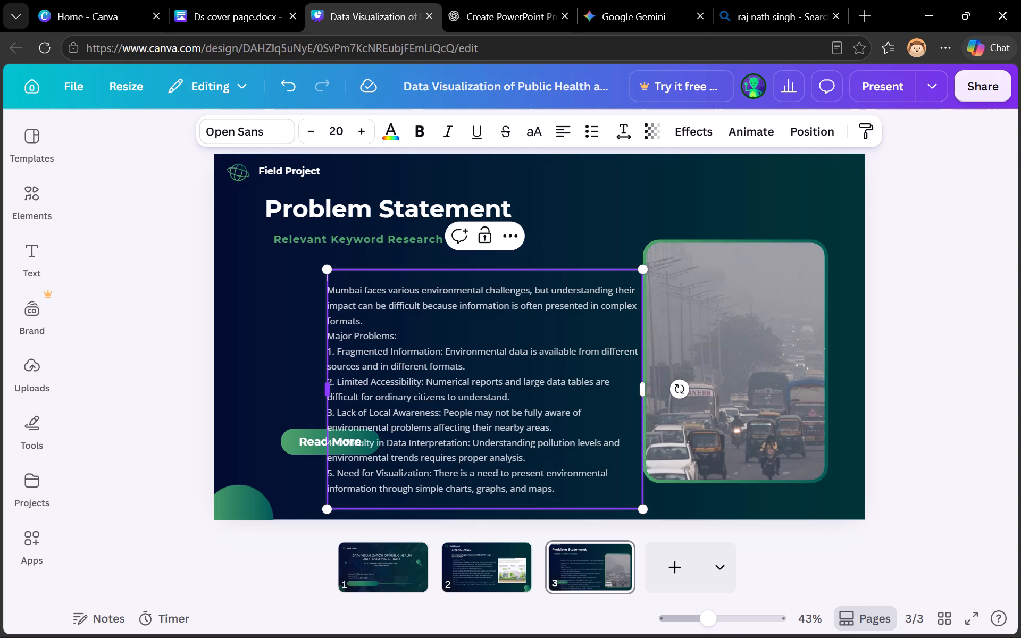
pyautogui.press('BackSpace')
pyautogui.doubleClick(346, 233)
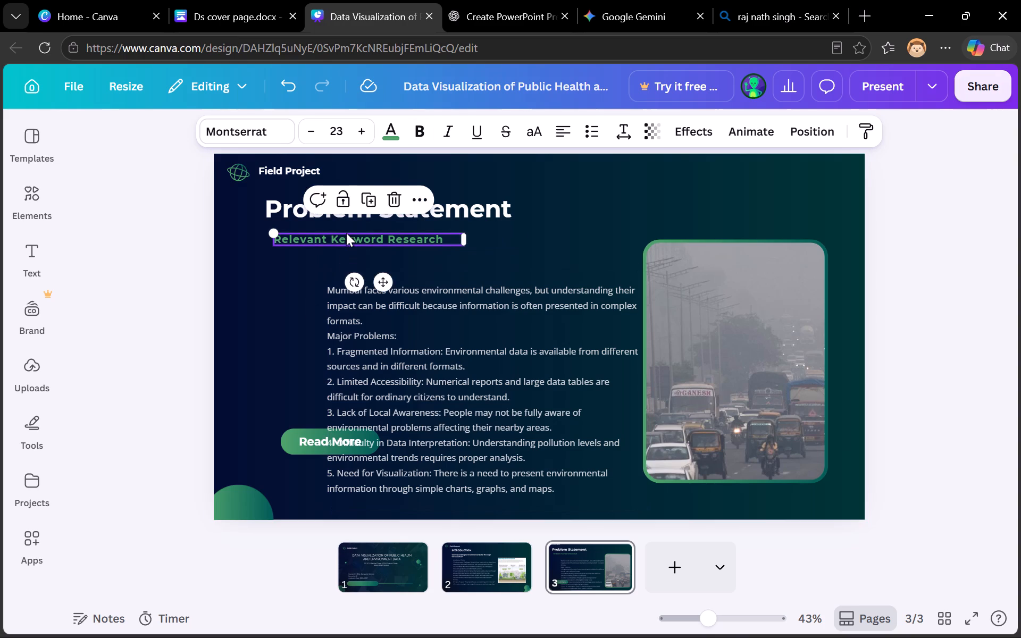
pyautogui.hotkey('ctrl', 'v')
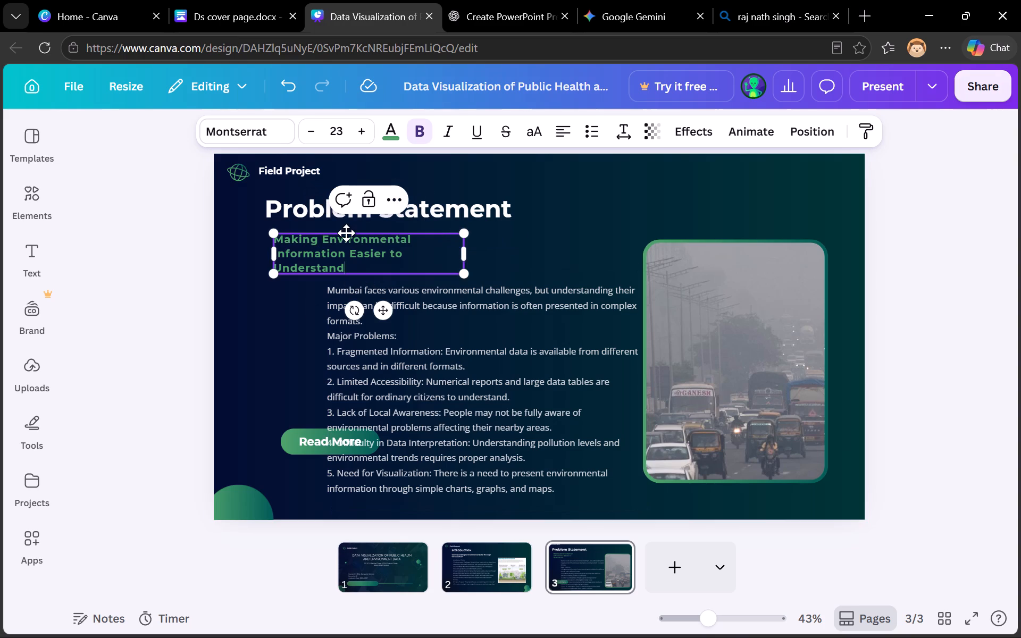
# Widen the green subheading's text box so its text fits on one line.
pyautogui.moveTo(468, 258); pyautogui.dragTo(558, 240)
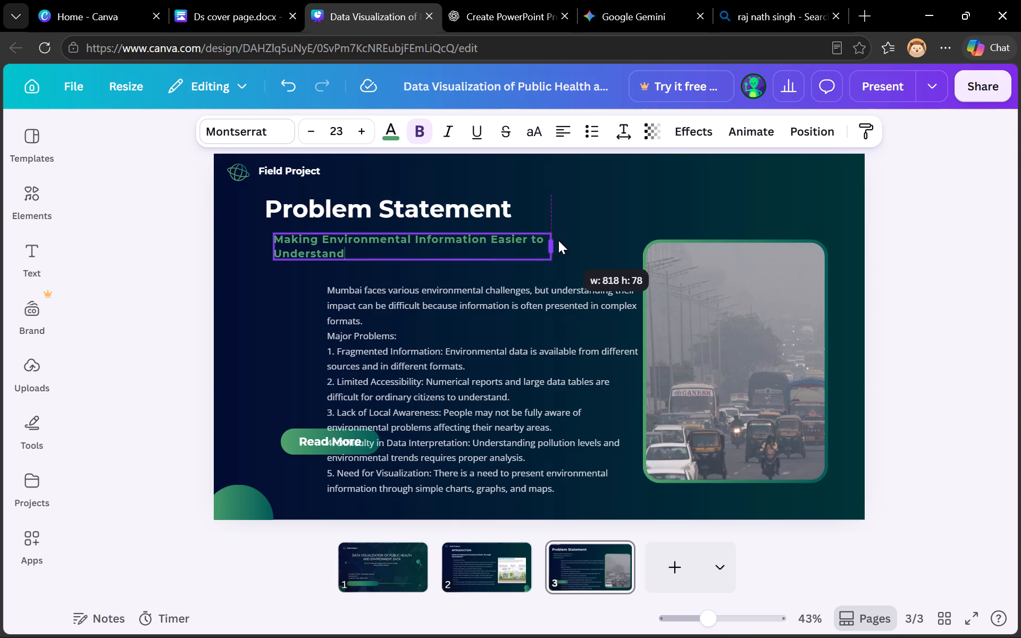
pyautogui.moveTo(558, 240); pyautogui.dragTo(636, 231)
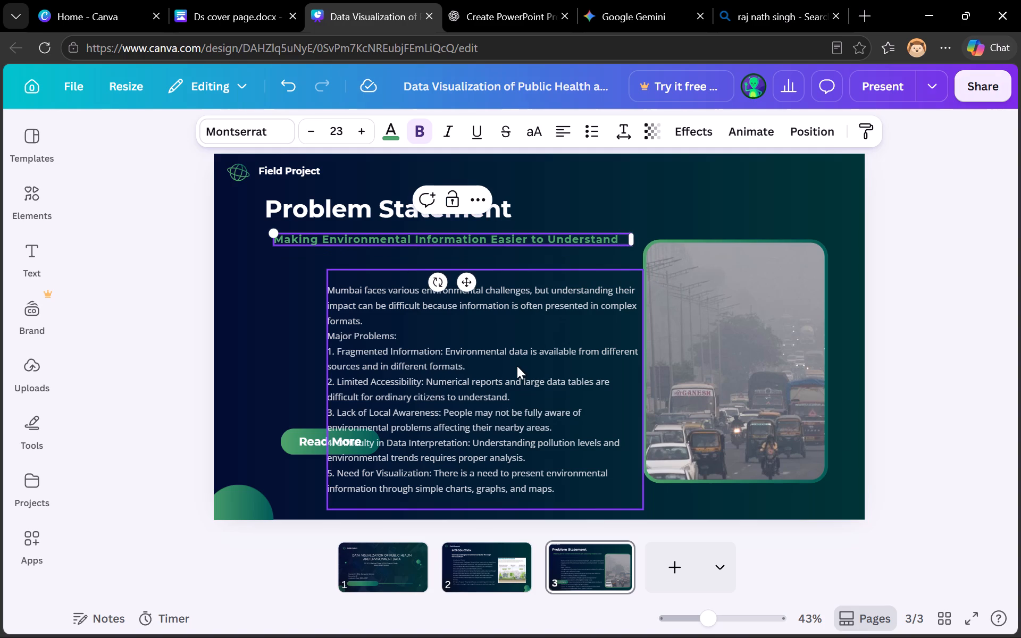
# Shift the body text aside and delete the Read More button's shape and label from slide 3.
pyautogui.moveTo(517, 366); pyautogui.dragTo(470, 340)
pyautogui.moveTo(470, 340); pyautogui.dragTo(652, 291)
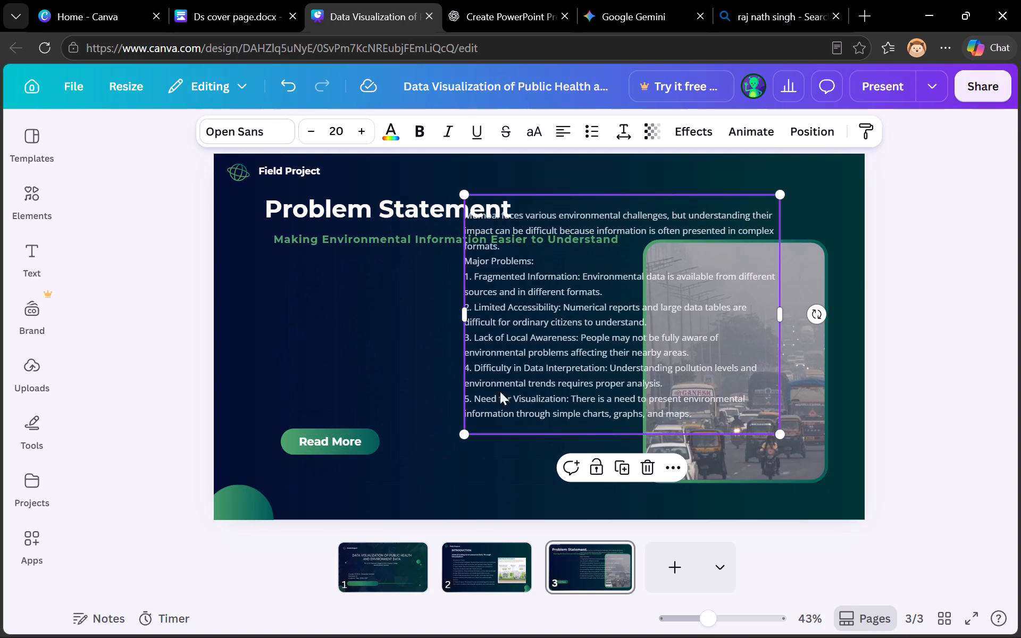
pyautogui.click(374, 448)
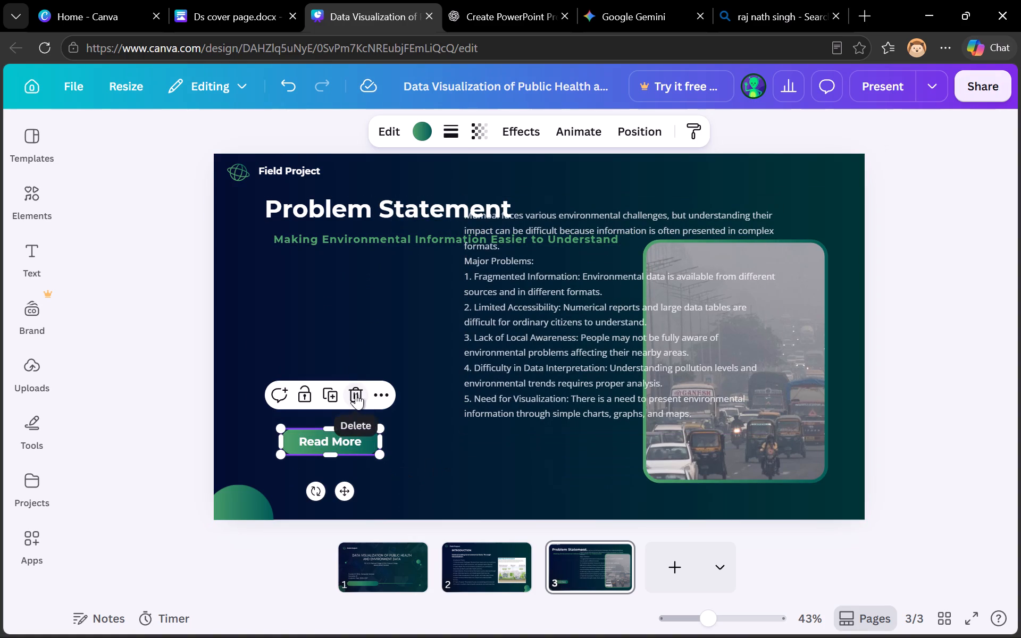
pyautogui.click(356, 393)
pyautogui.click(345, 435)
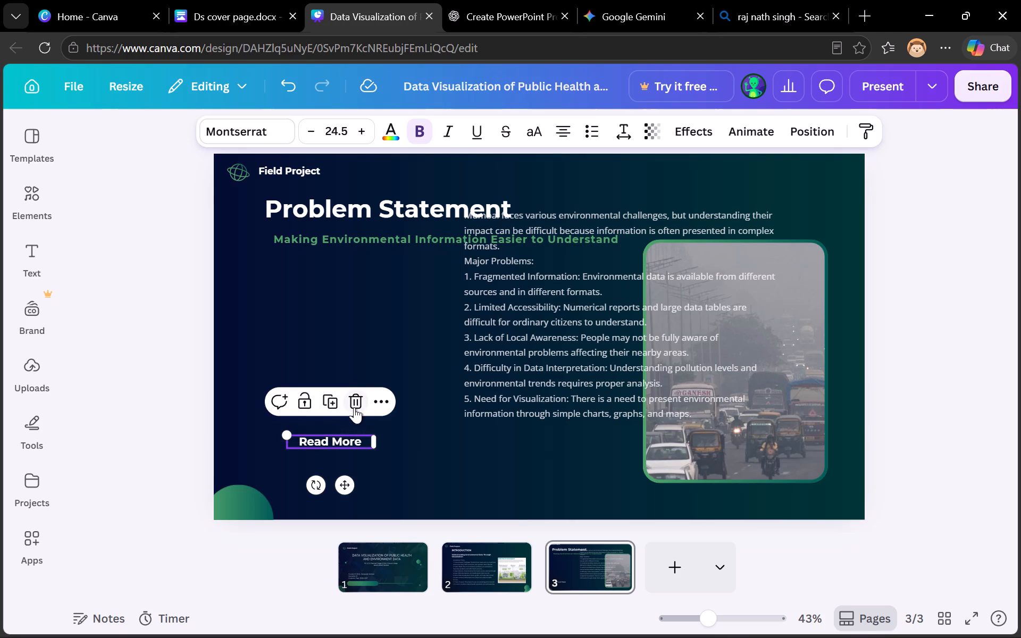
pyautogui.click(354, 407)
# Place the body text under the subheading, widen its box towards the photo, and scale the text to size 20.5.
pyautogui.moveTo(506, 349); pyautogui.dragTo(370, 418)
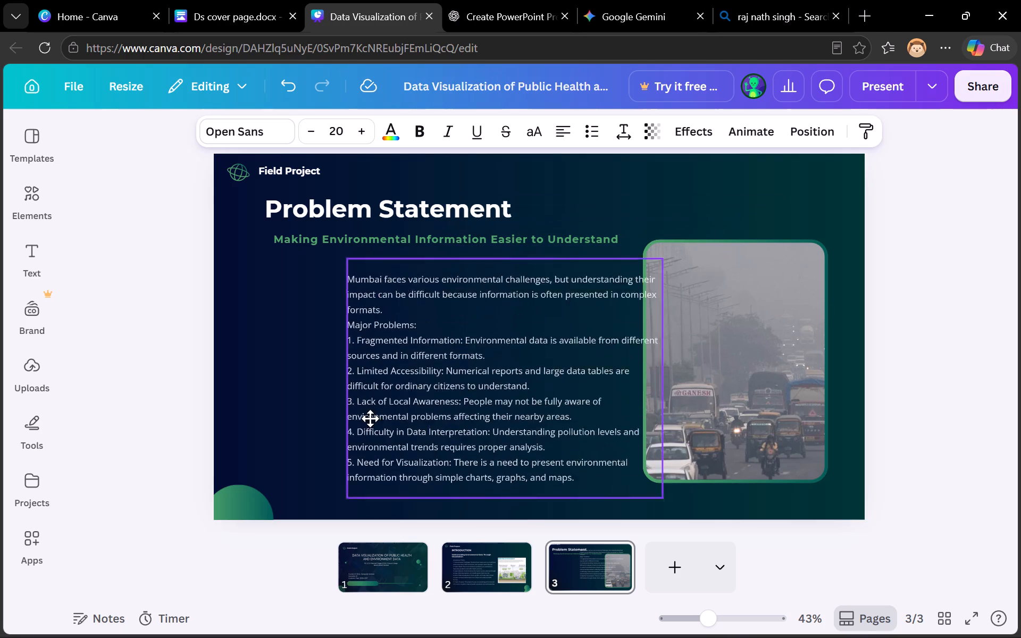
pyautogui.moveTo(370, 418); pyautogui.dragTo(328, 393)
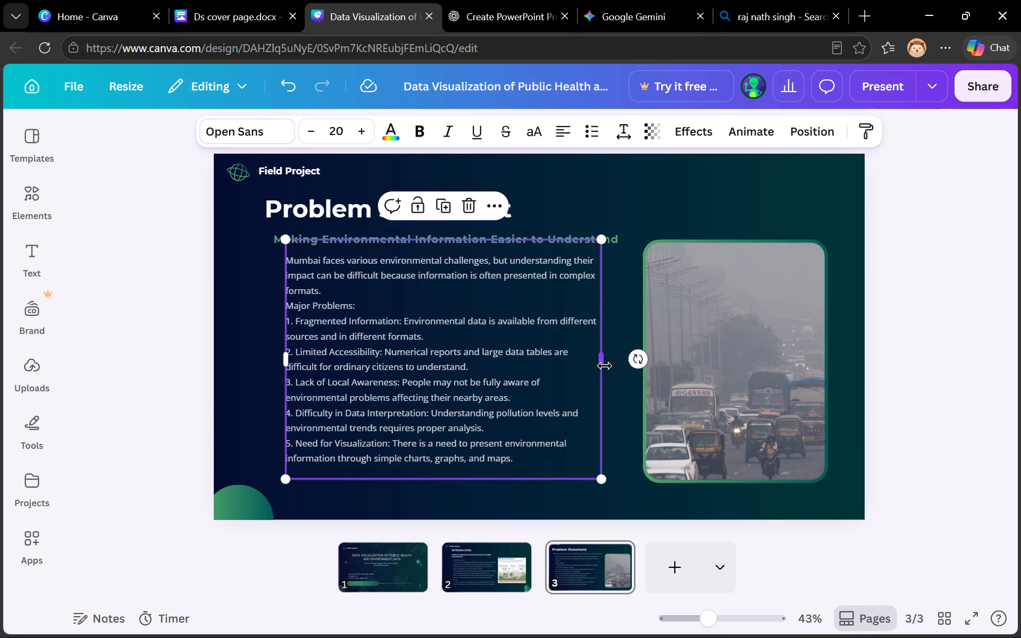
pyautogui.moveTo(605, 366); pyautogui.dragTo(627, 371)
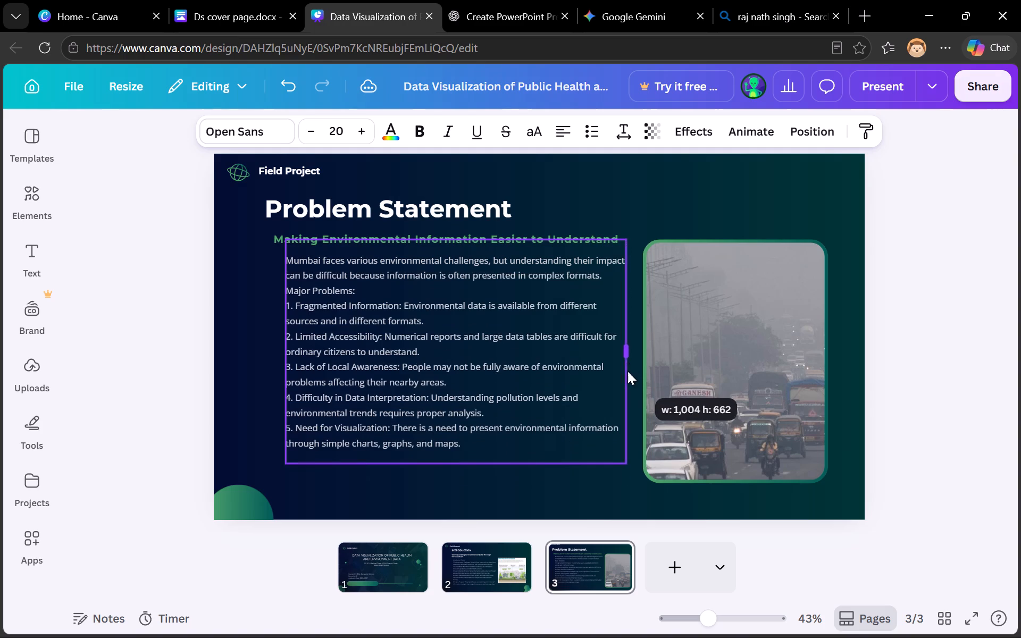
pyautogui.moveTo(627, 371); pyautogui.dragTo(624, 373)
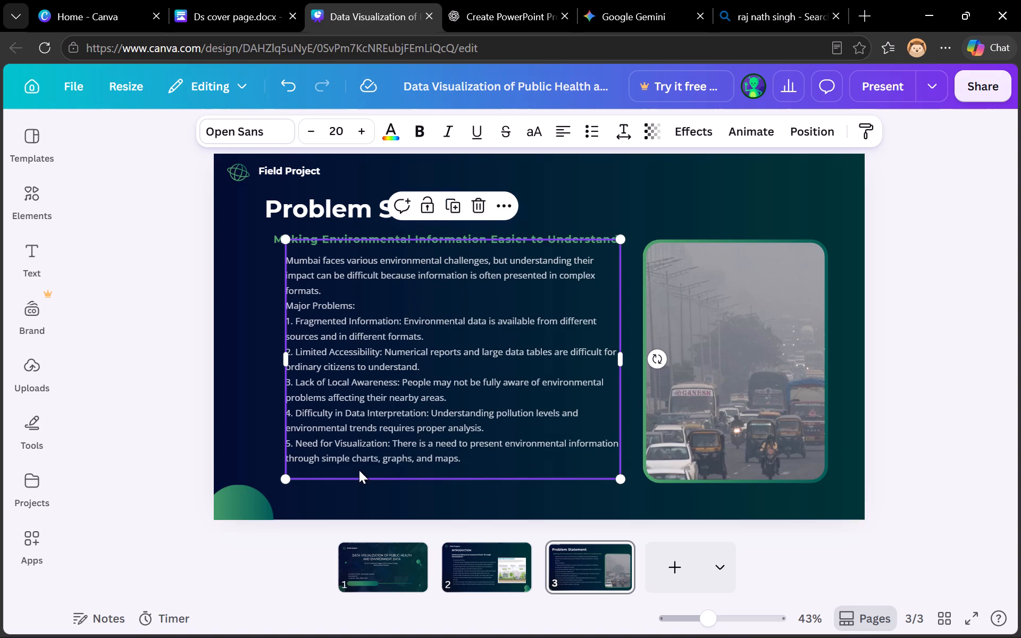
pyautogui.moveTo(288, 482); pyautogui.dragTo(284, 492)
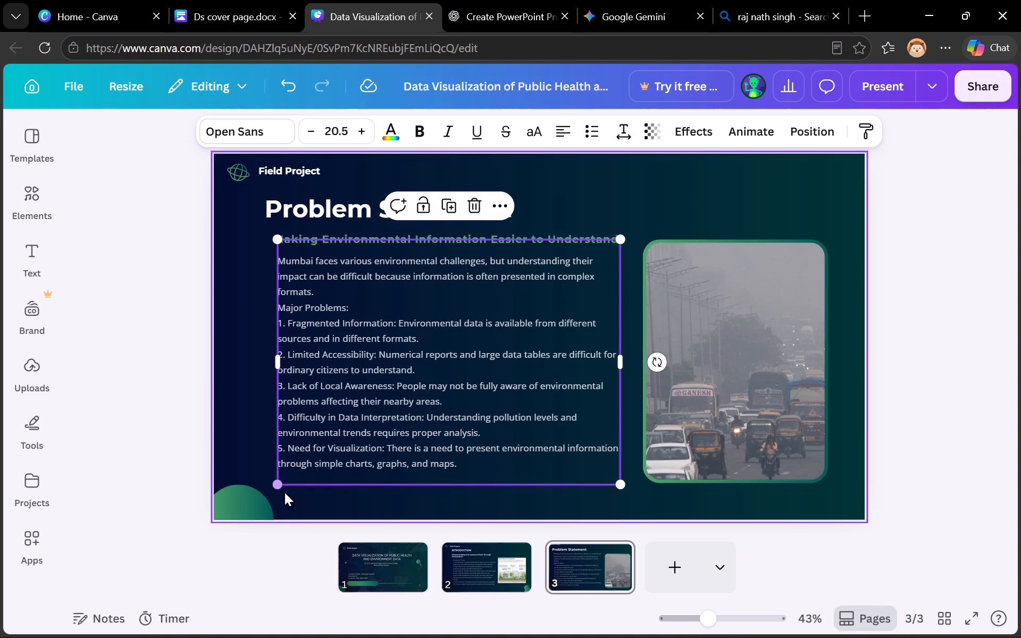
pyautogui.click(897, 234)
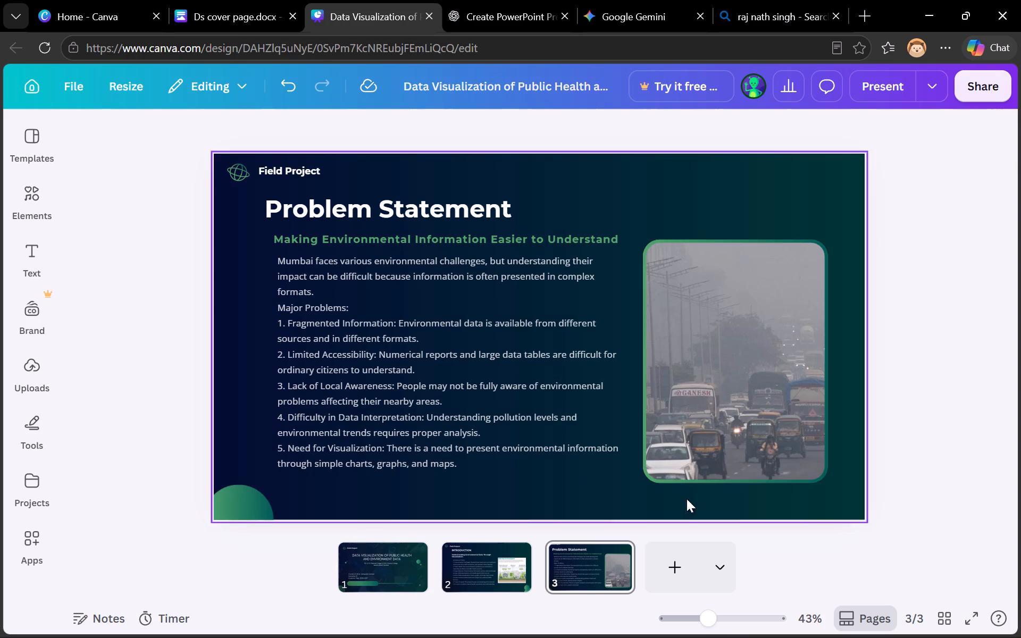
# Add a blank slide 4 and open the presentation template's page layouts.
pyautogui.click(665, 555)
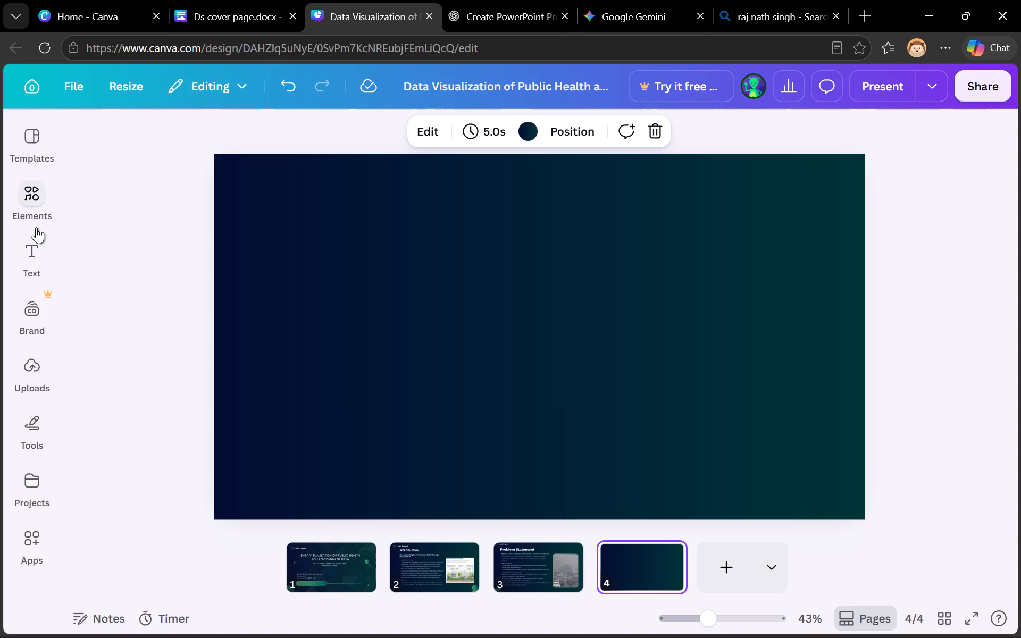
pyautogui.click(51, 142)
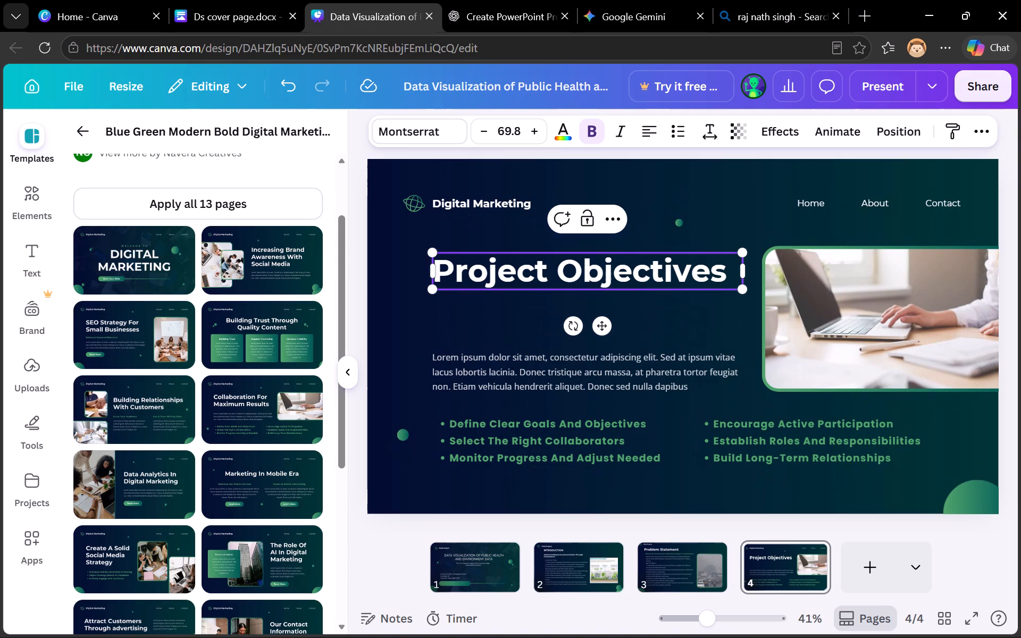
# Change the "Digital Marketing" header label on slide 4 to "Field Project".
pyautogui.doubleClick(453, 203)
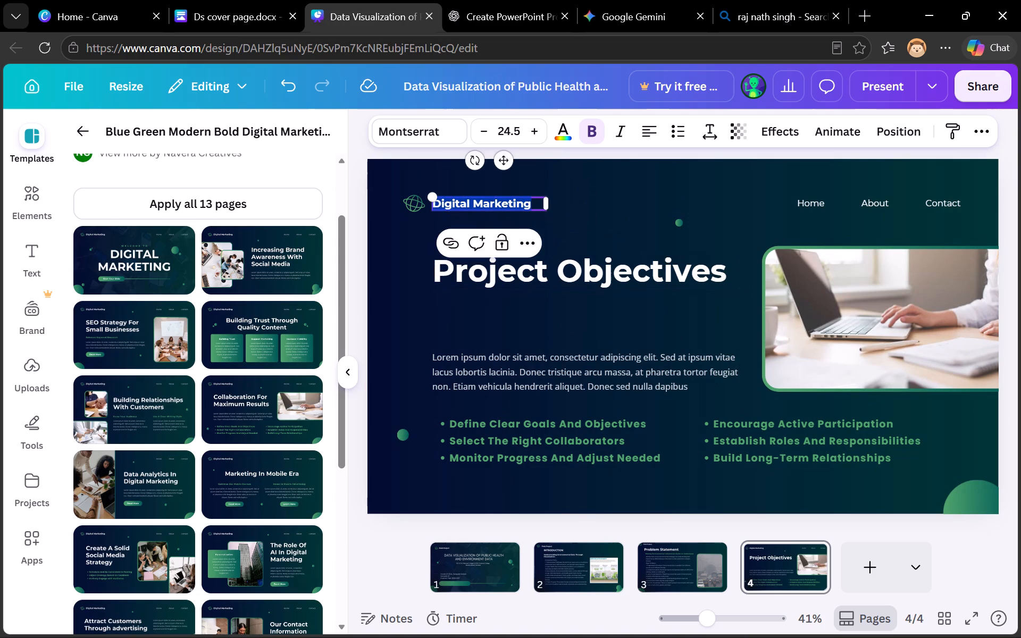
pyautogui.write('Fiel')
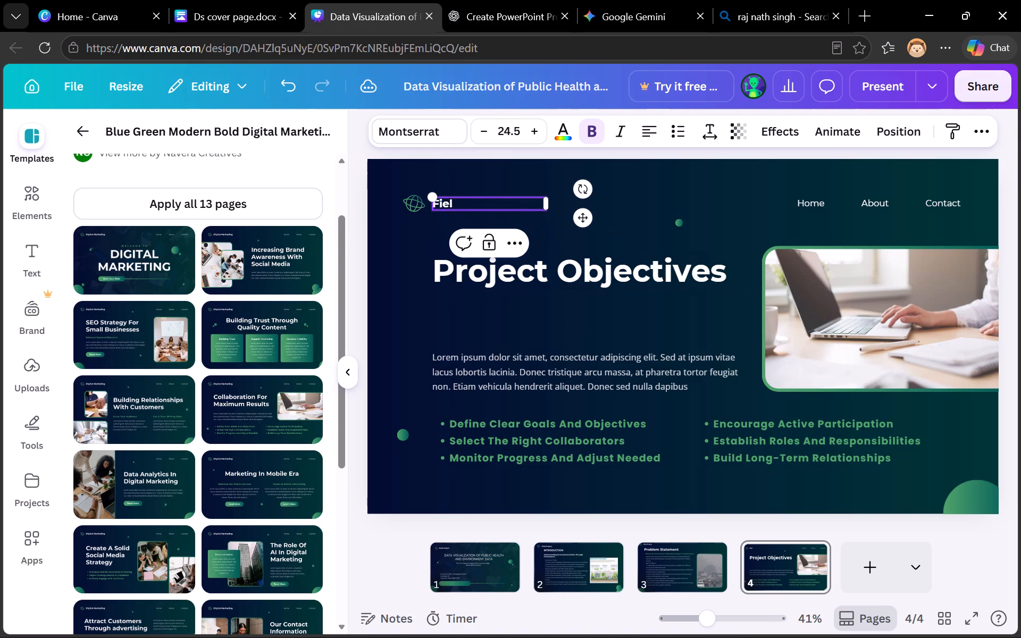
pyautogui.write('d')
pyautogui.press('space')
pyautogui.write('Project')
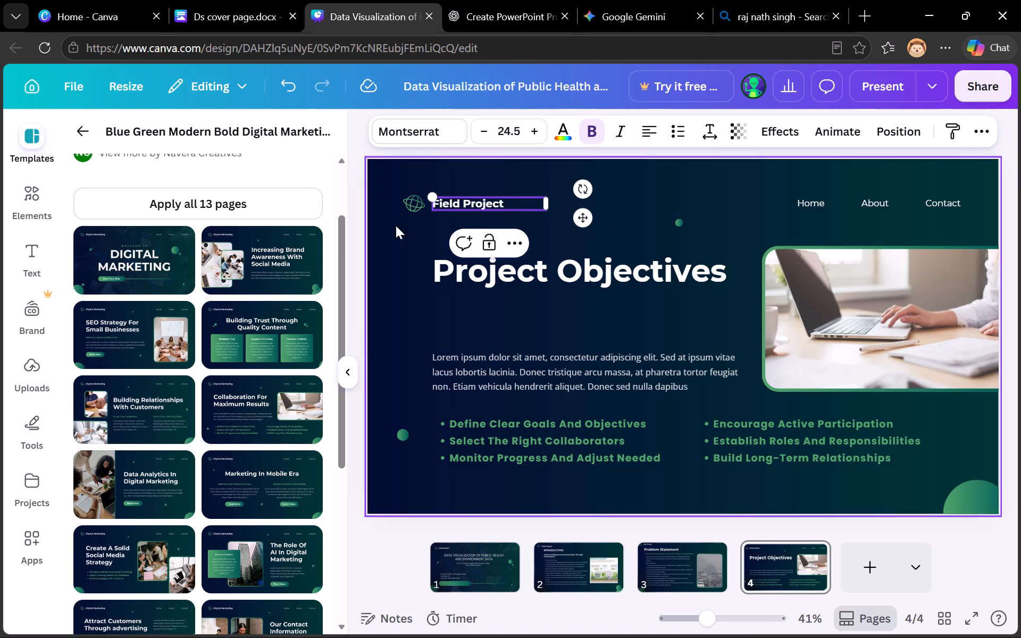
# Move the globe logo and the "Field Project" label beside it into slide 4's top-left corner.
pyautogui.click(338, 373)
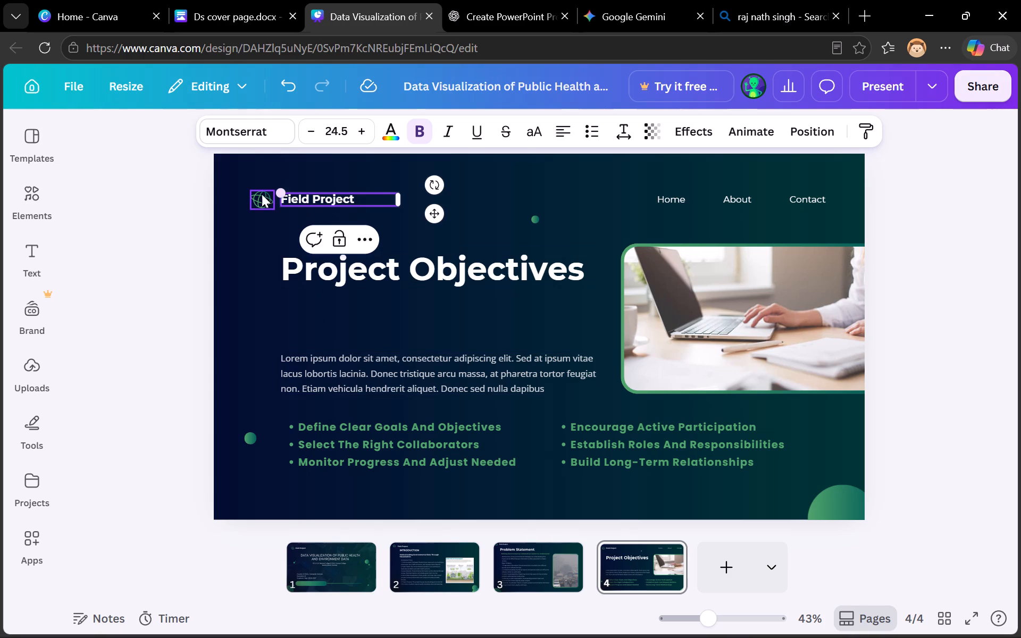
pyautogui.moveTo(263, 199); pyautogui.dragTo(238, 171)
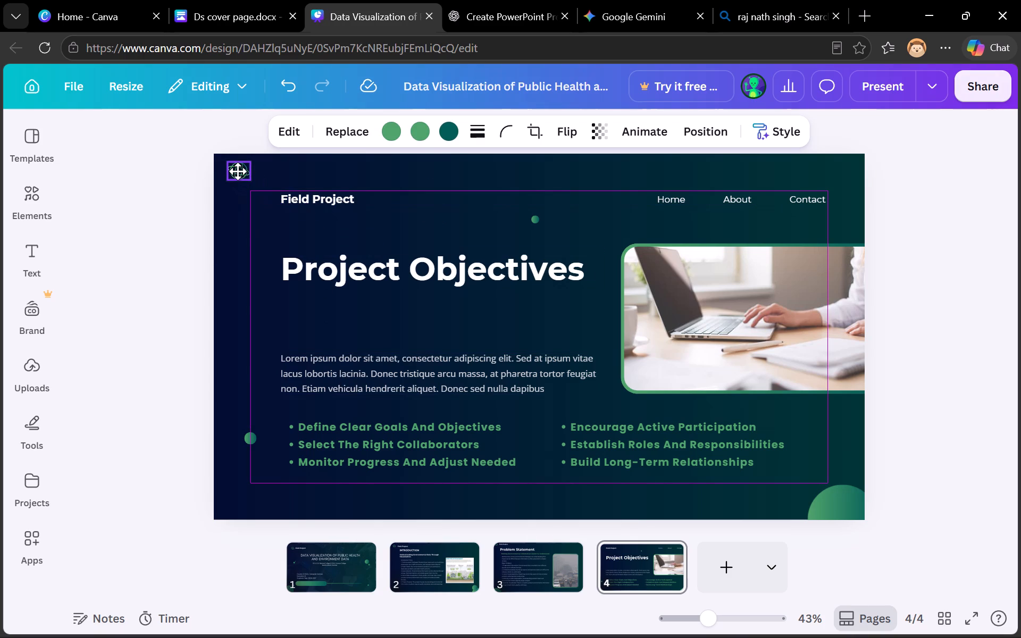
pyautogui.moveTo(238, 171); pyautogui.dragTo(239, 175)
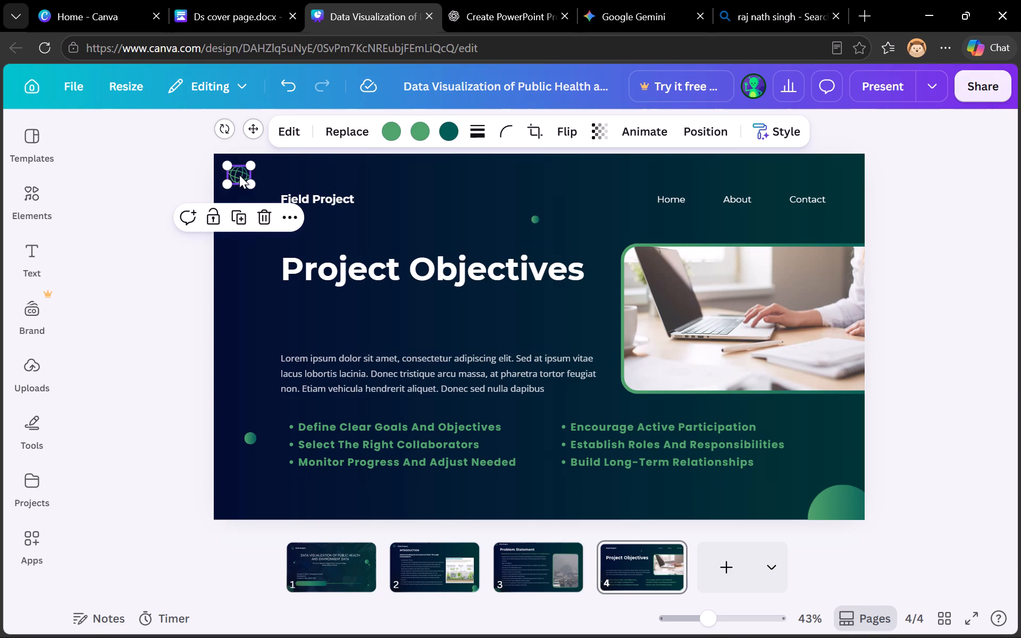
pyautogui.moveTo(342, 205); pyautogui.dragTo(322, 182)
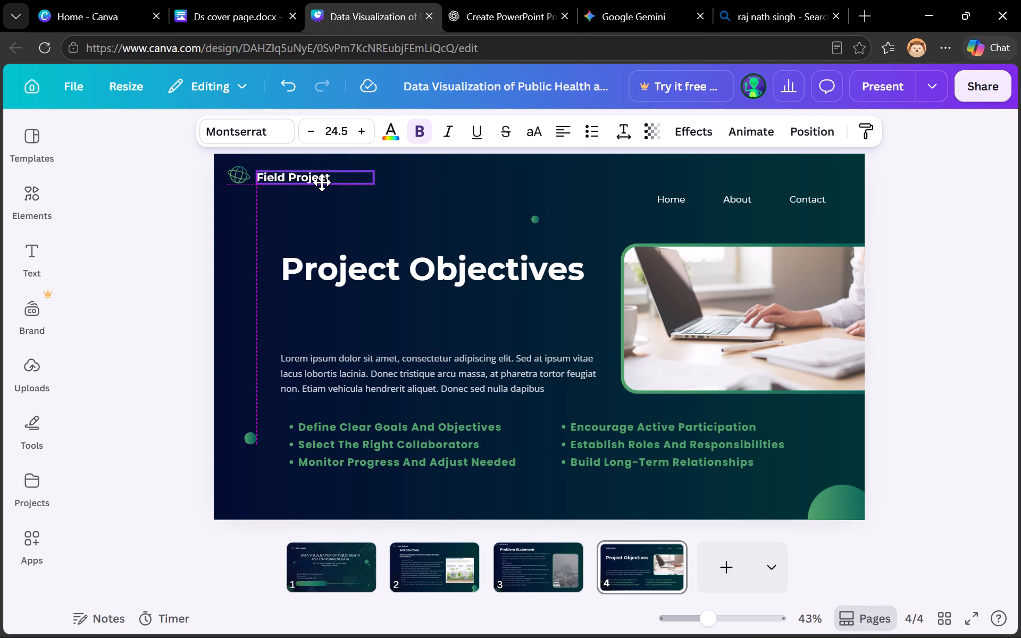
pyautogui.moveTo(322, 182); pyautogui.dragTo(321, 182)
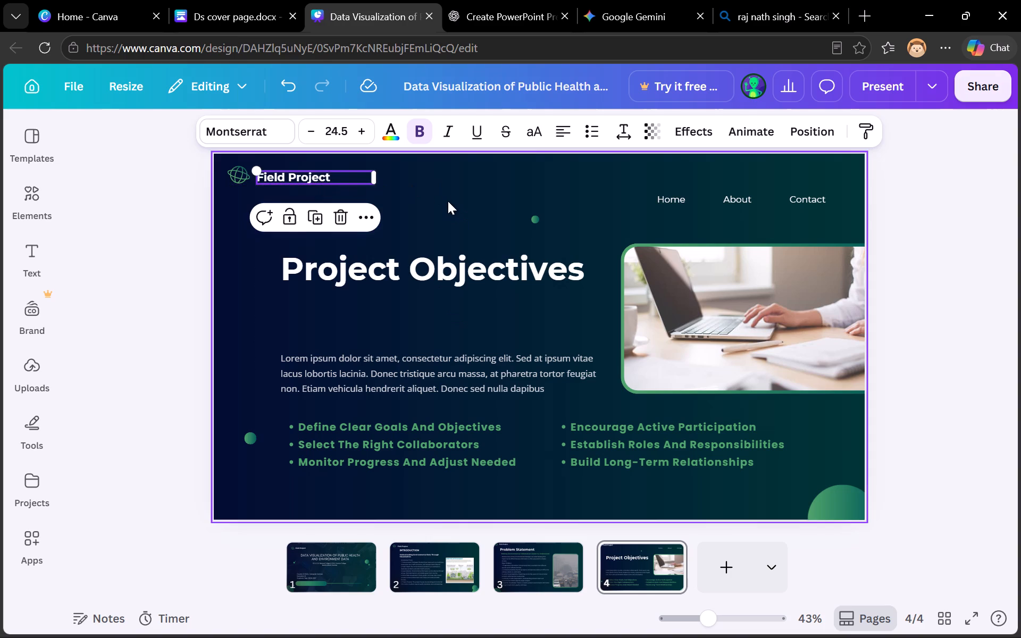
pyautogui.click(448, 201)
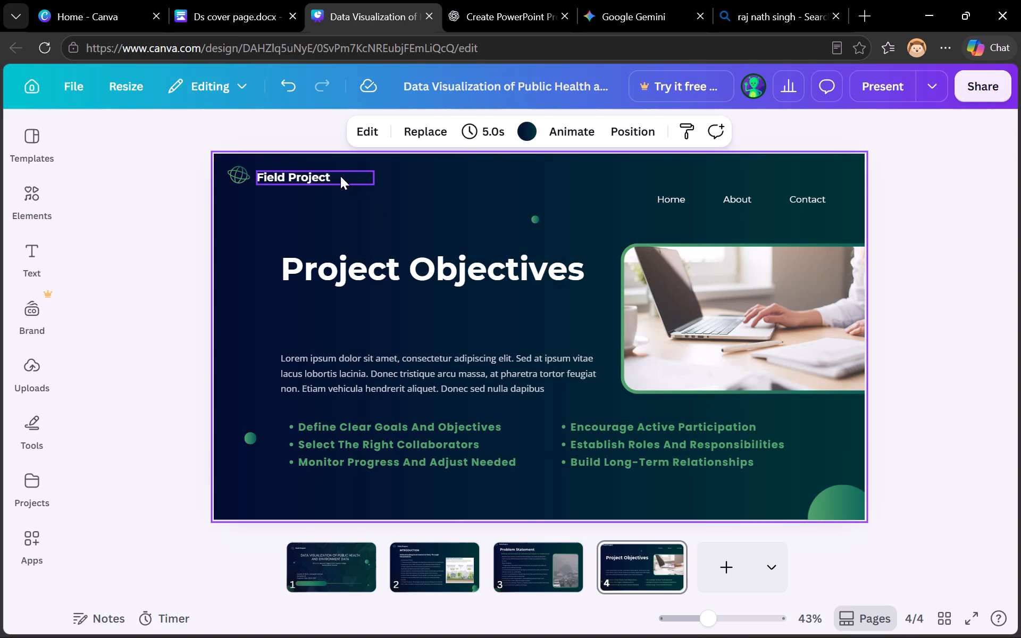
# Reduce the "Field Project" label's font size to 21.5 and line it up with the globe logo.
pyautogui.click(331, 174)
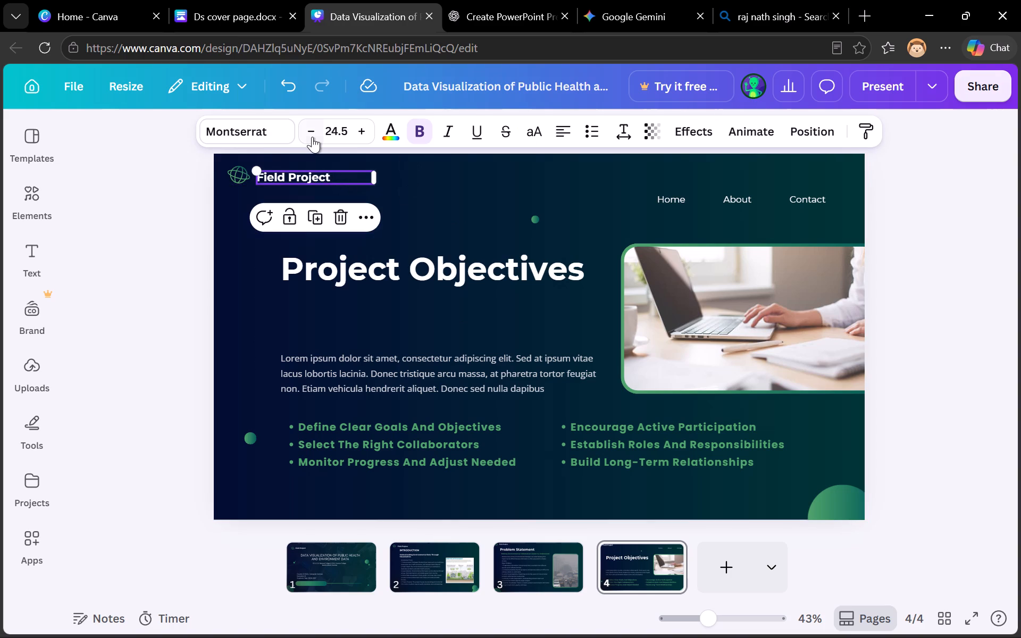
pyautogui.doubleClick(311, 131)
pyautogui.click(311, 131)
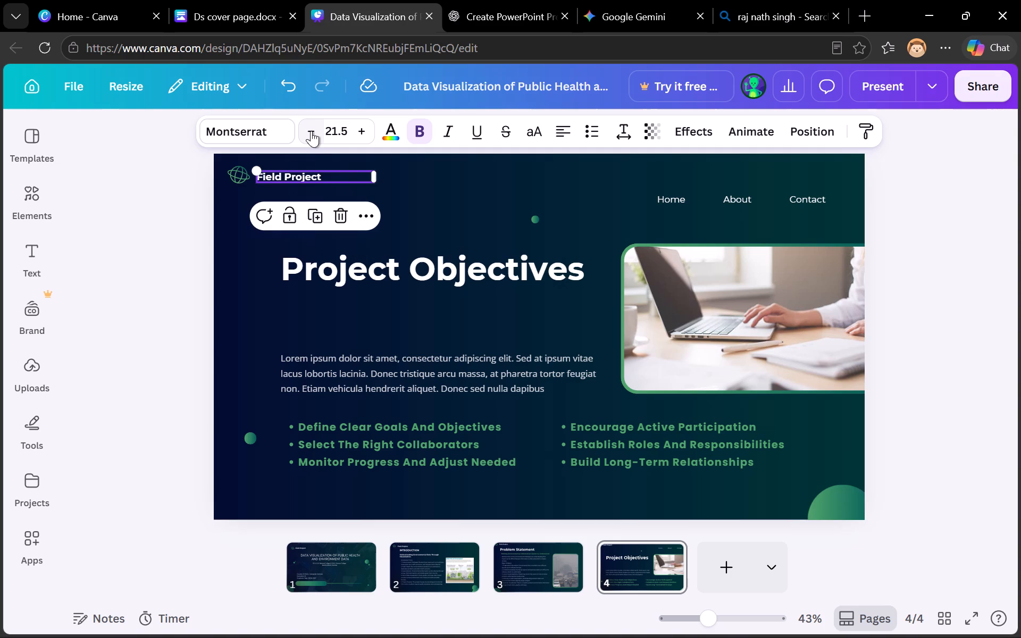
pyautogui.click(336, 178)
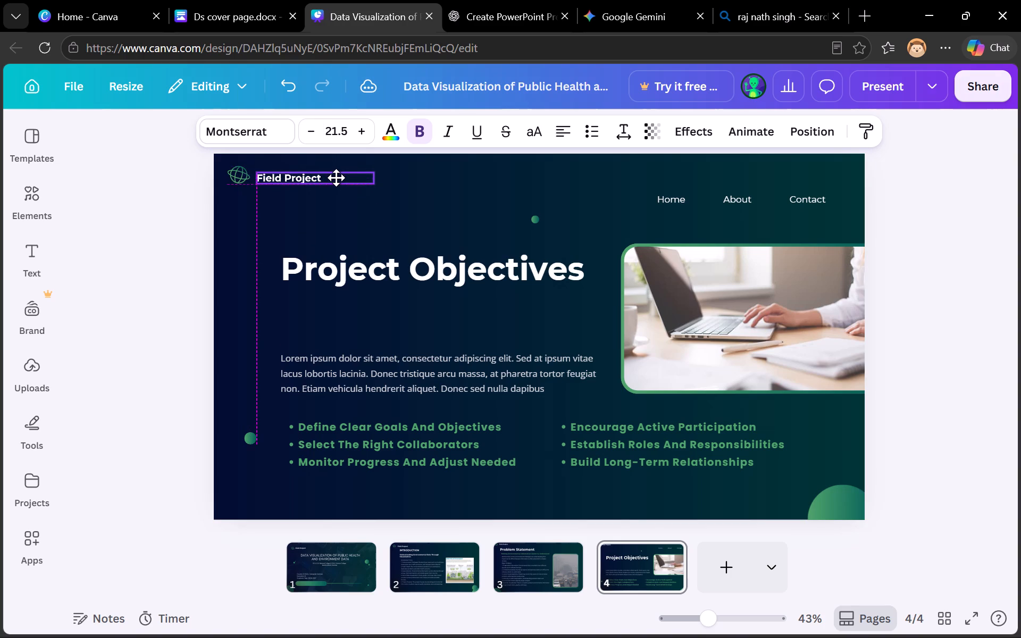
pyautogui.click(458, 202)
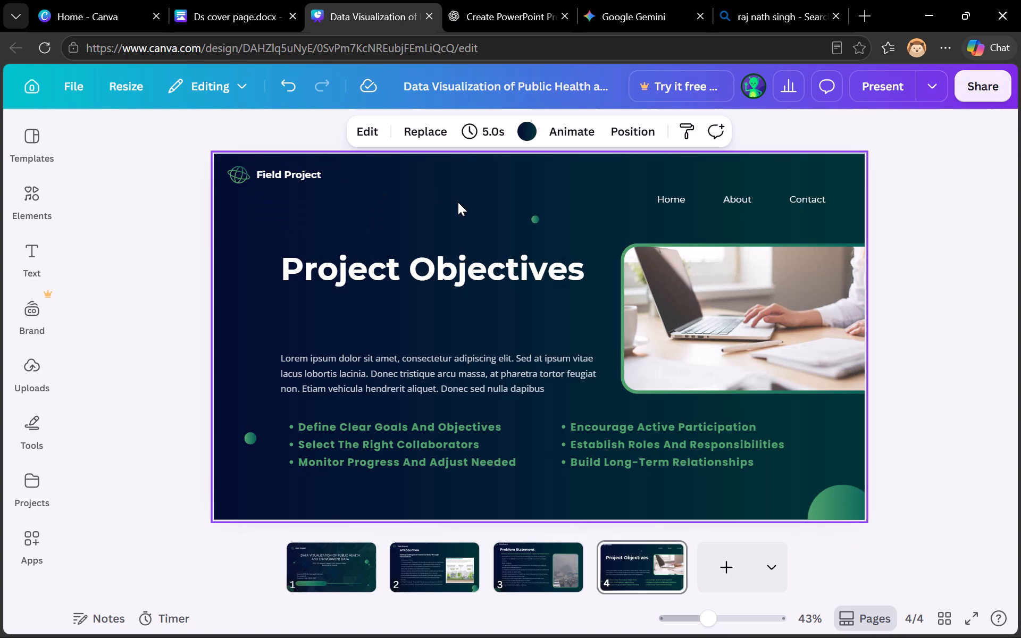
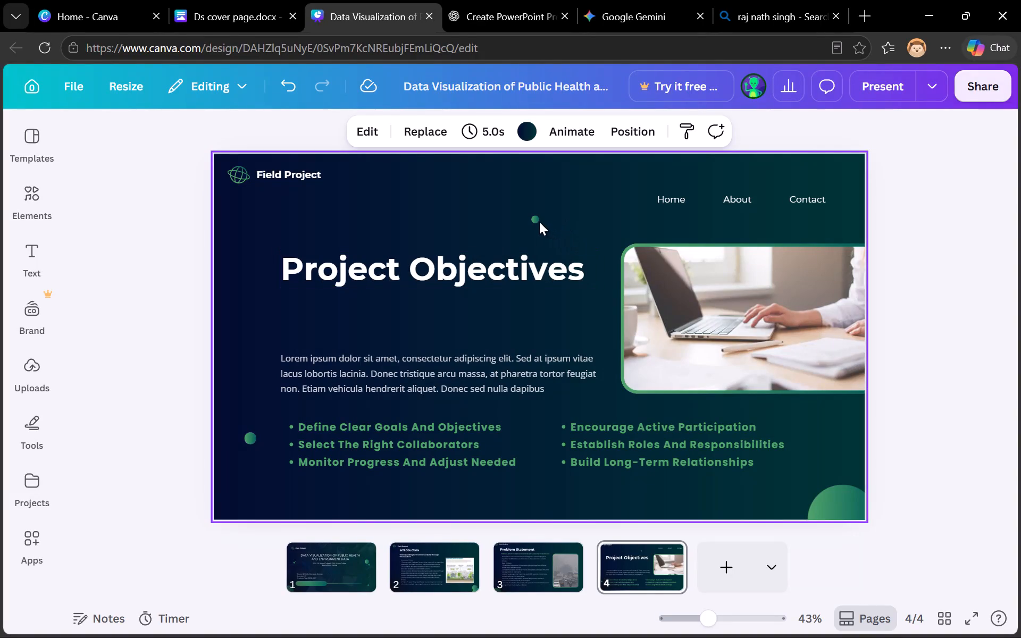
# Delete the two small green decorative circles on slide 4, one above the heading and one beside the bullet list.
pyautogui.click(539, 222)
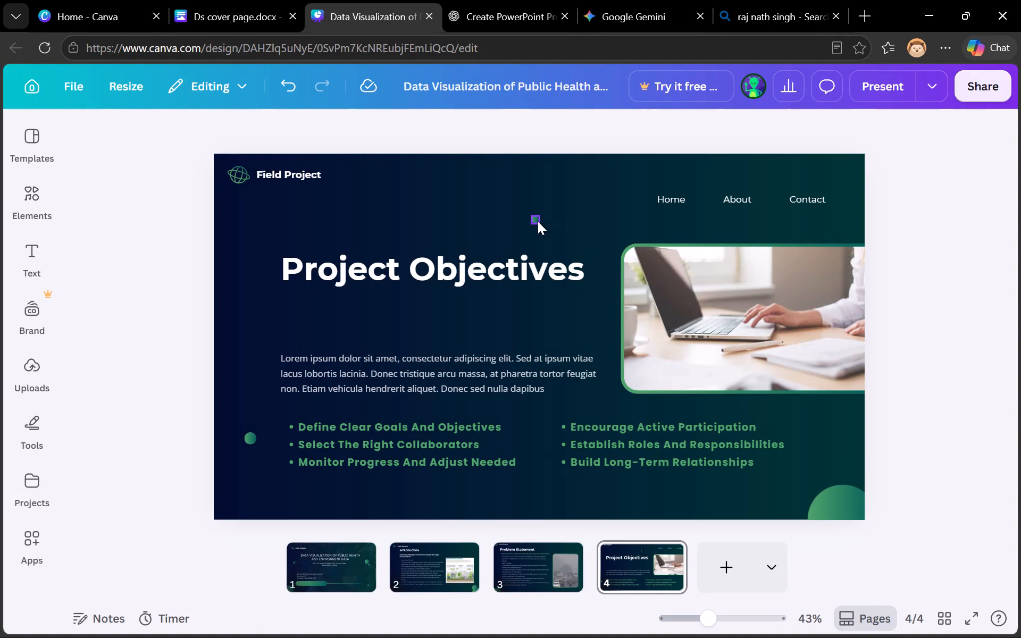
pyautogui.click(538, 221)
pyautogui.click(558, 172)
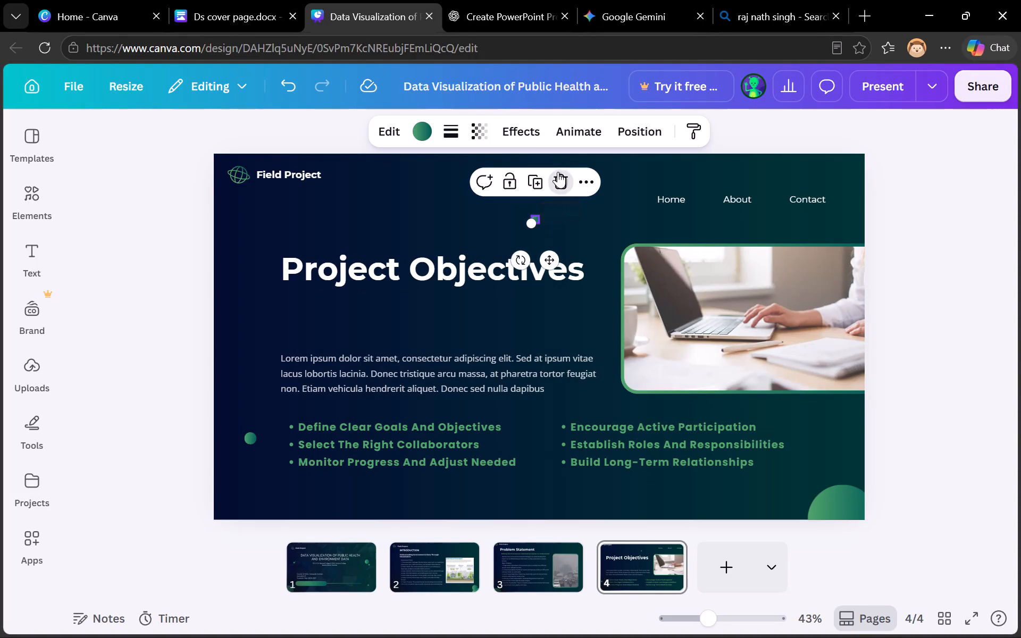
pyautogui.click(252, 437)
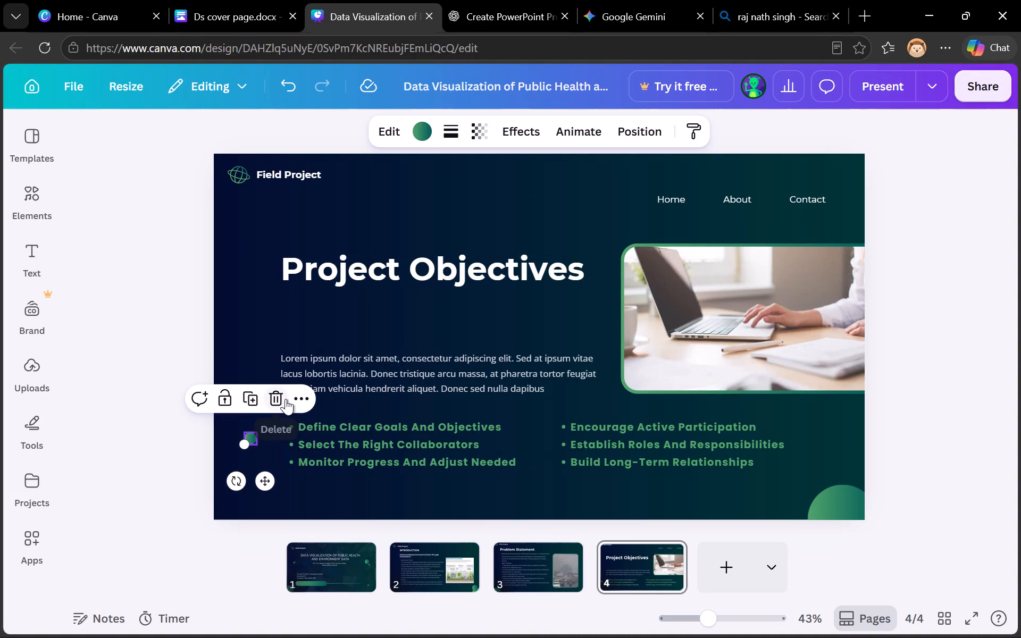
pyautogui.click(280, 399)
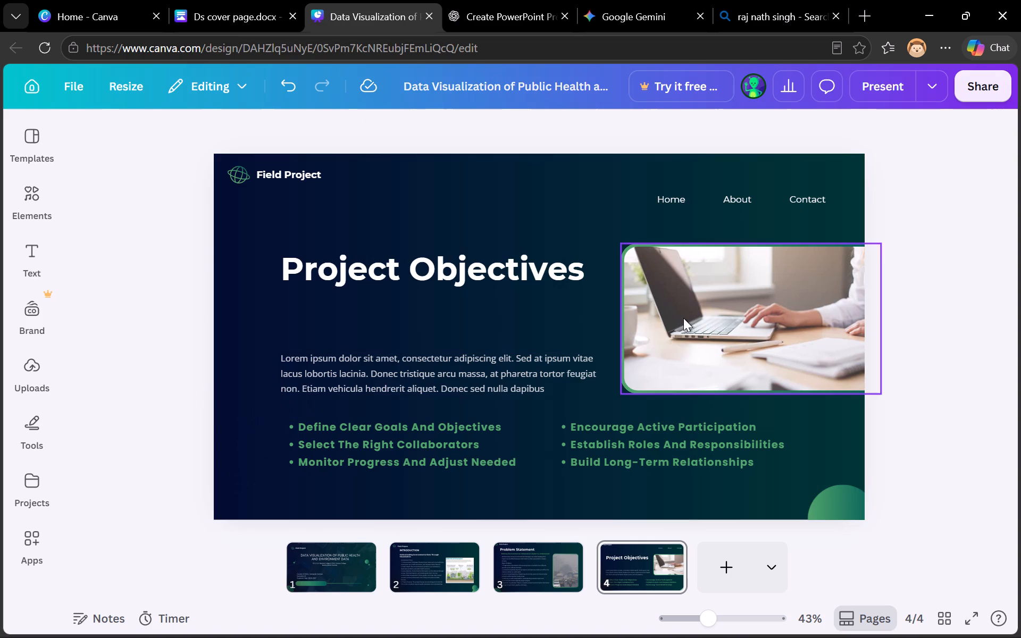
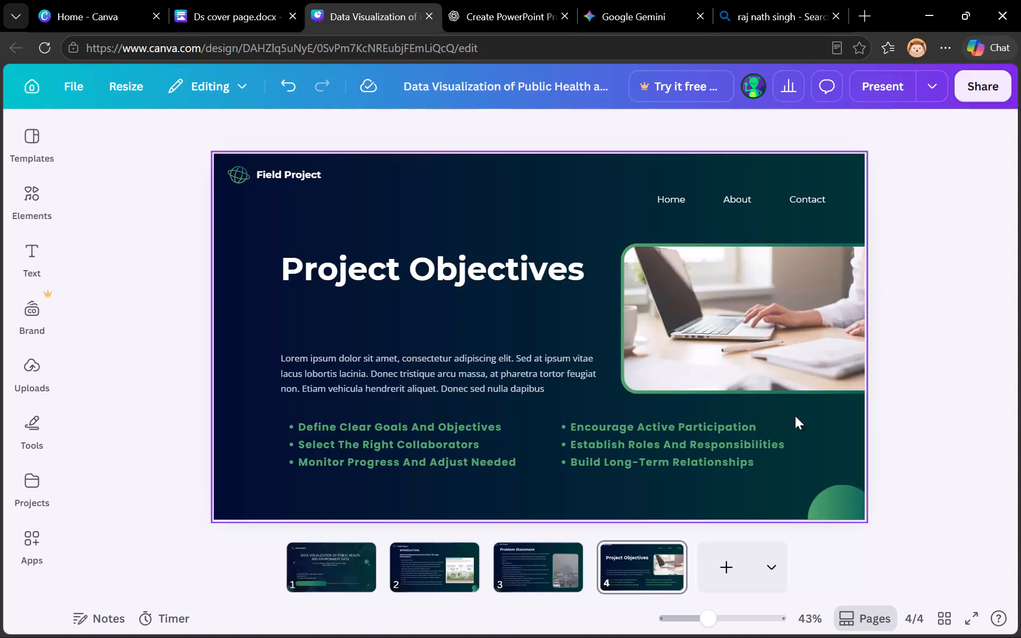
# Shrink the Project Objectives heading to a font size of about 54 and move it up just below the Field Project label.
pyautogui.click(411, 263)
pyautogui.moveTo(601, 287); pyautogui.dragTo(518, 276)
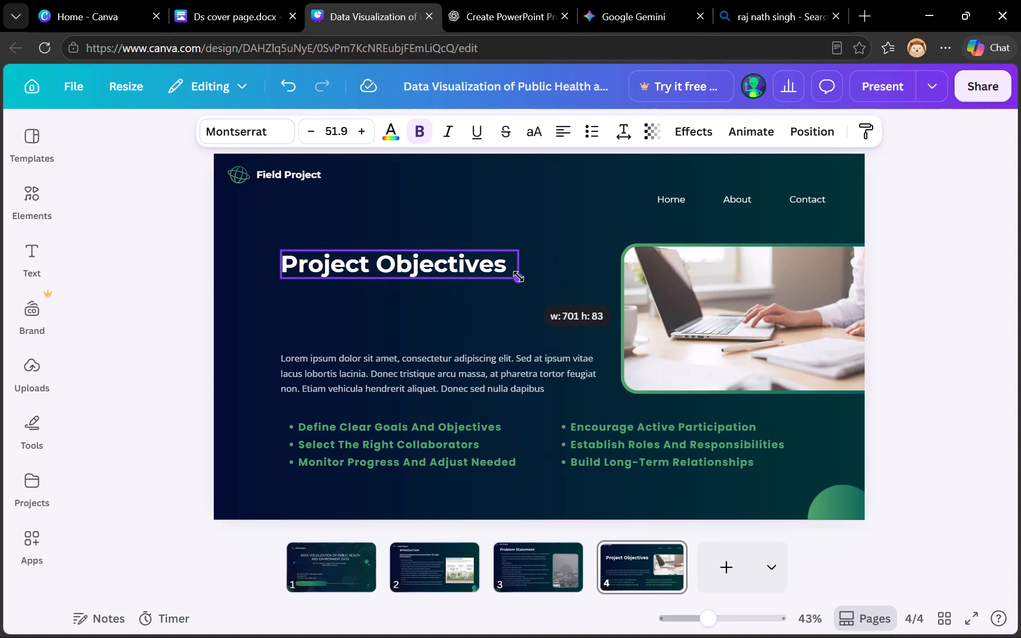
pyautogui.moveTo(518, 276); pyautogui.dragTo(530, 280)
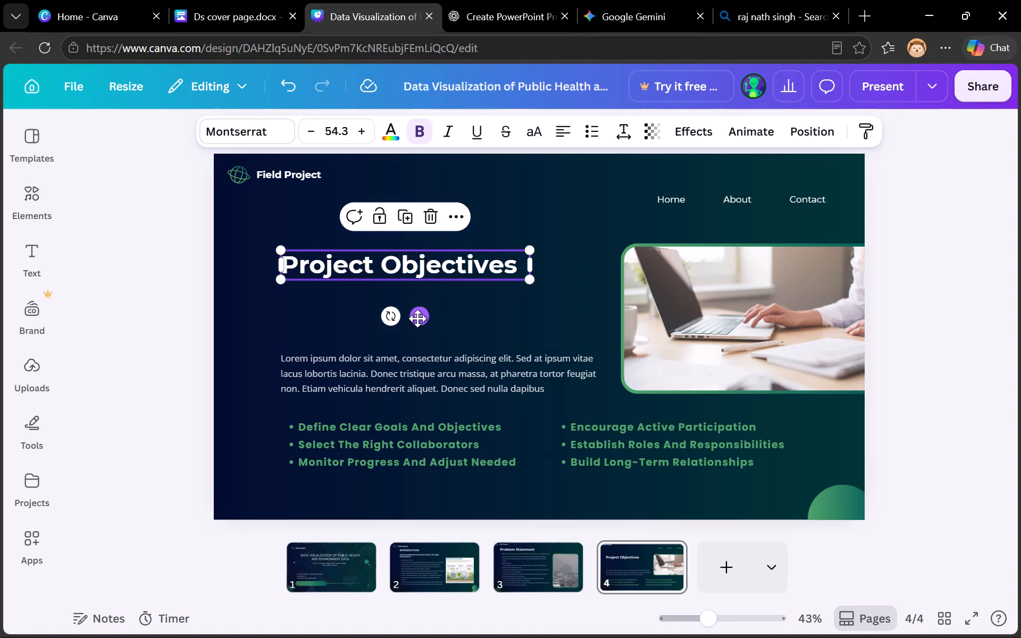
pyautogui.moveTo(417, 318); pyautogui.dragTo(419, 264)
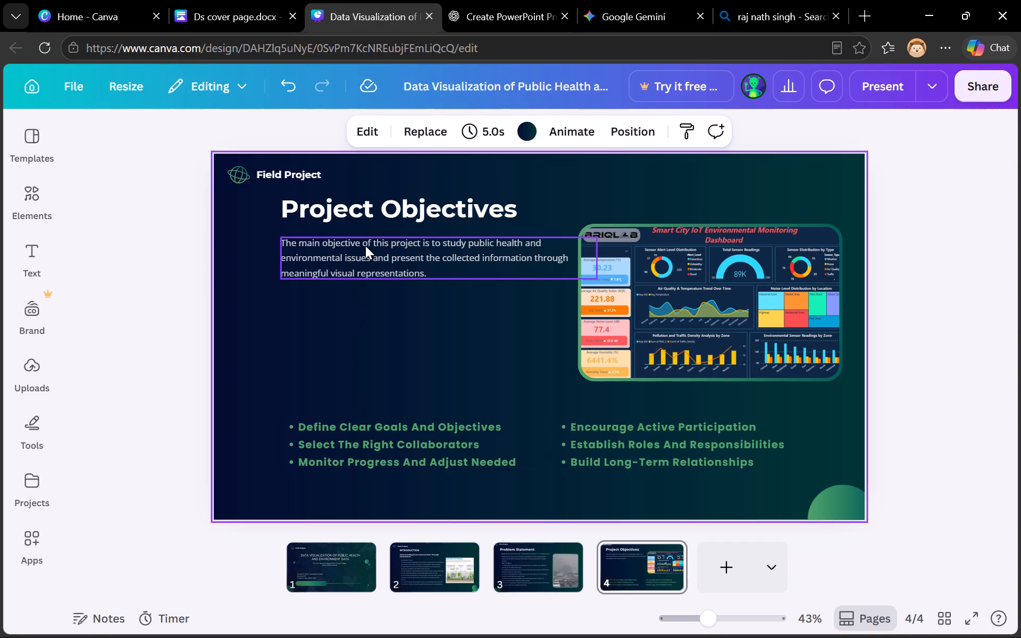
# In Canva, duplicate slide 4's main objective paragraph and place the copy below the original, aligned with its left edge.
pyautogui.click(365, 246)
pyautogui.click(440, 208)
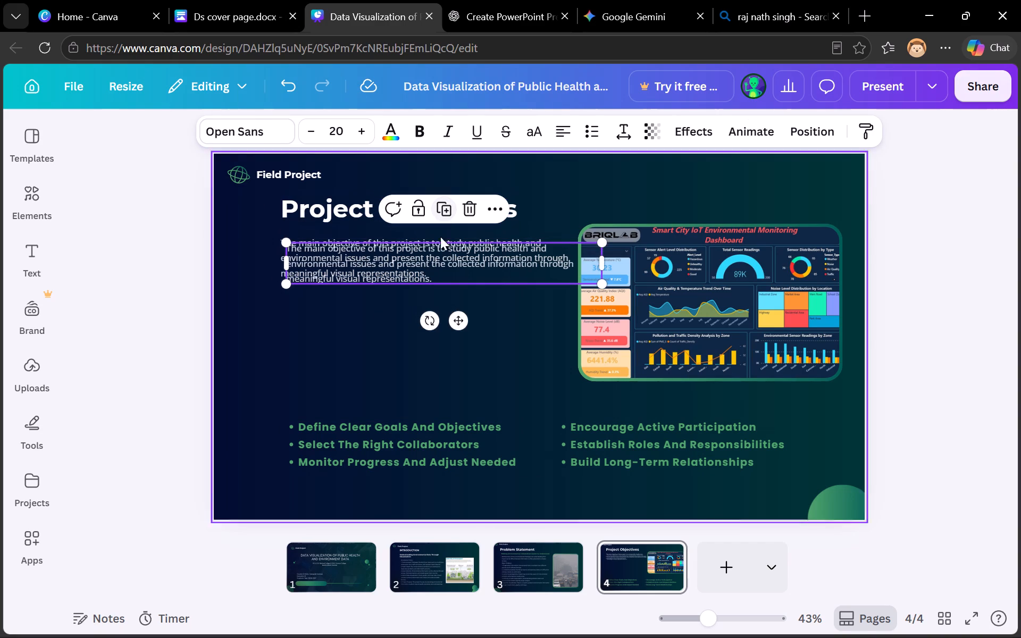
pyautogui.moveTo(459, 320); pyautogui.dragTo(453, 381)
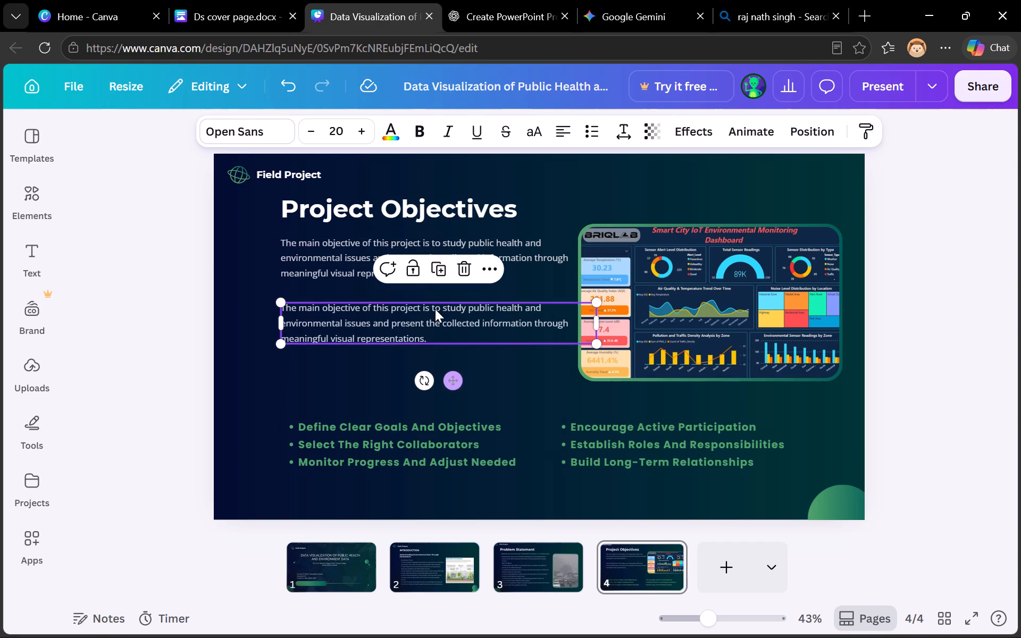
# Replace the duplicated paragraph's text with the copied Project Objectives list.
pyautogui.moveTo(433, 345); pyautogui.dragTo(436, 329)
pyautogui.doubleClick(436, 329)
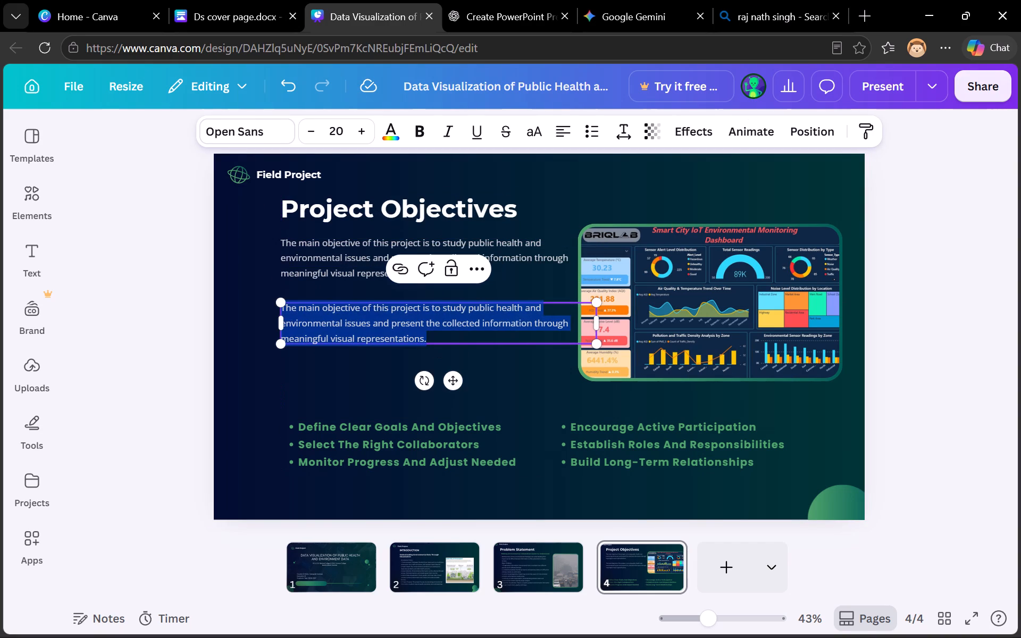
pyautogui.hotkey('ctrl', 'v')
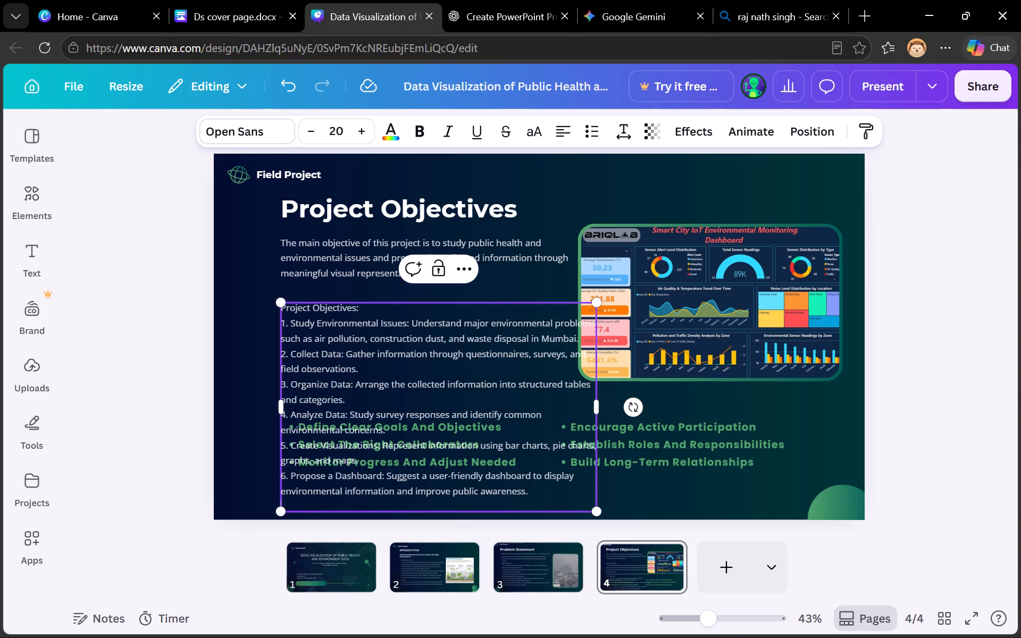
# Delete both green template bullet lists from slide 4, shifting the objectives list out of the way to reach the second one.
pyautogui.click(689, 443)
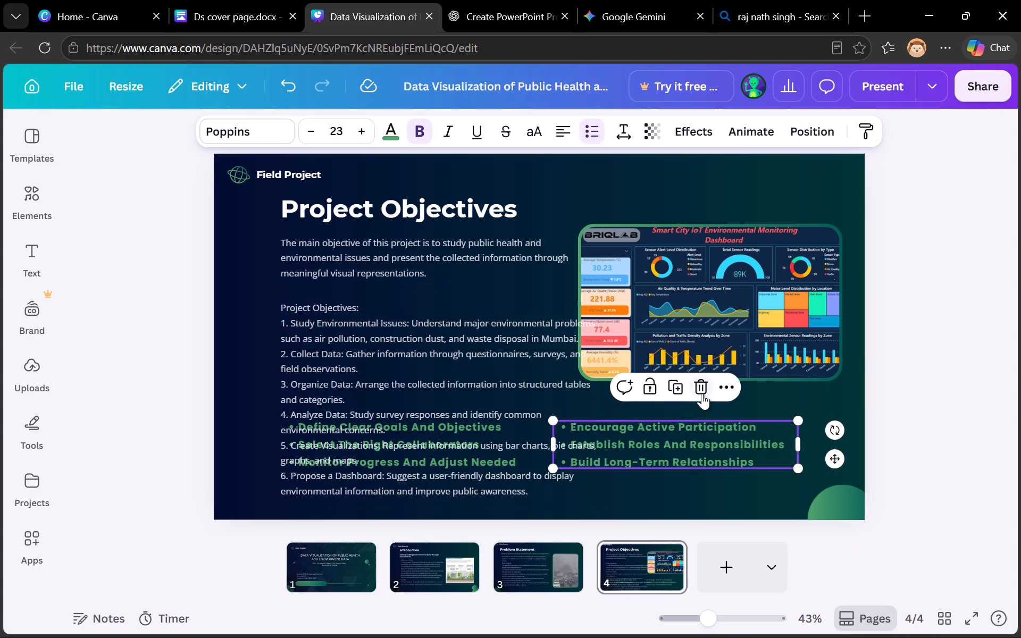
pyautogui.click(701, 392)
pyautogui.moveTo(485, 377); pyautogui.dragTo(531, 265)
pyautogui.click(390, 439)
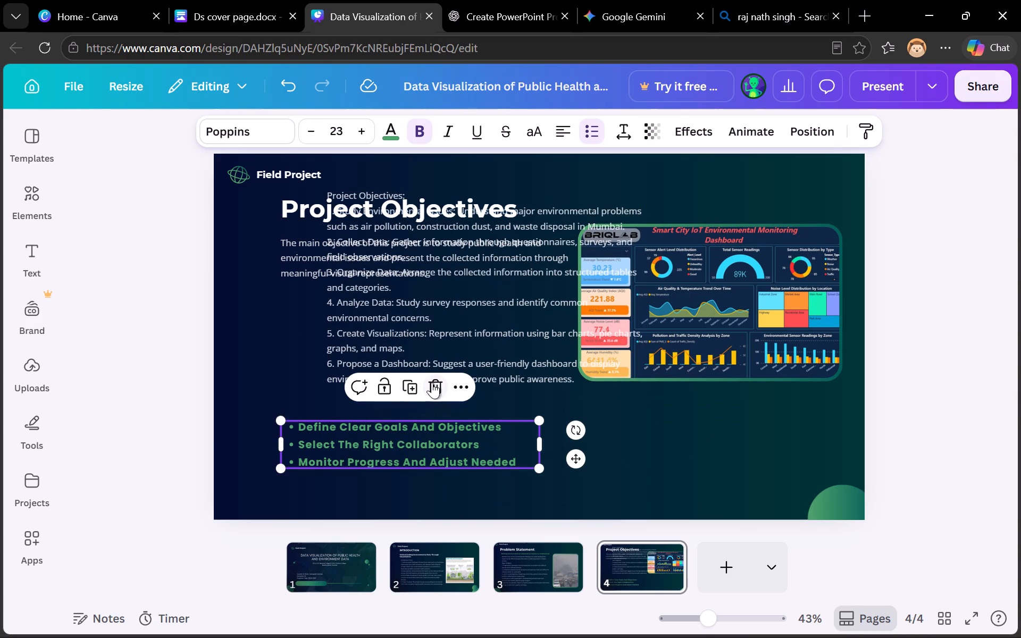
pyautogui.click(432, 382)
# Move the objectives list back beneath the main objective paragraph, aligned with the paragraph's left edge.
pyautogui.moveTo(467, 326); pyautogui.dragTo(422, 420)
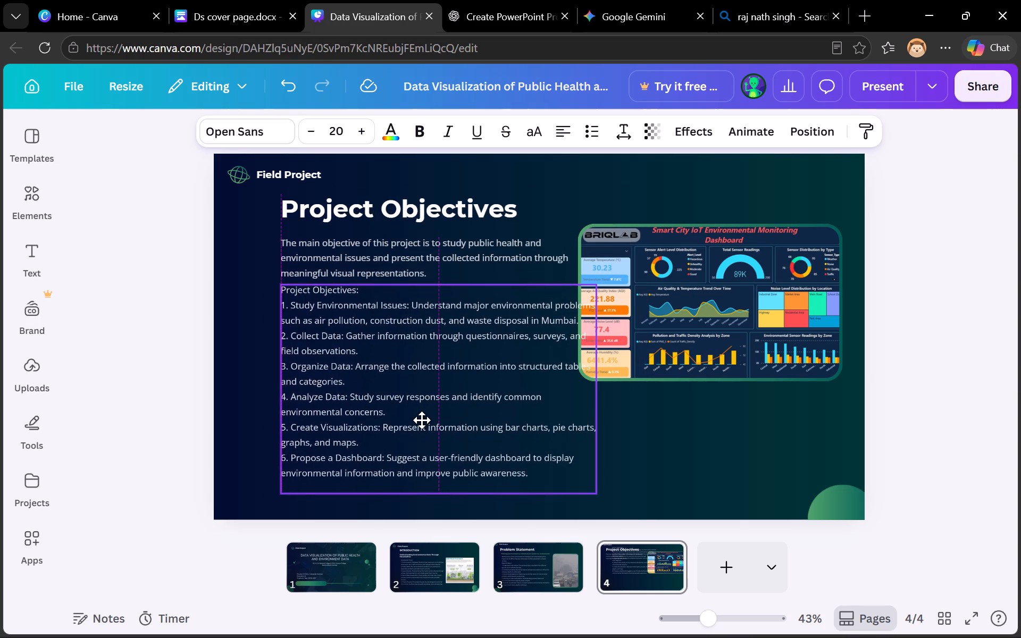
pyautogui.moveTo(422, 420); pyautogui.dragTo(422, 421)
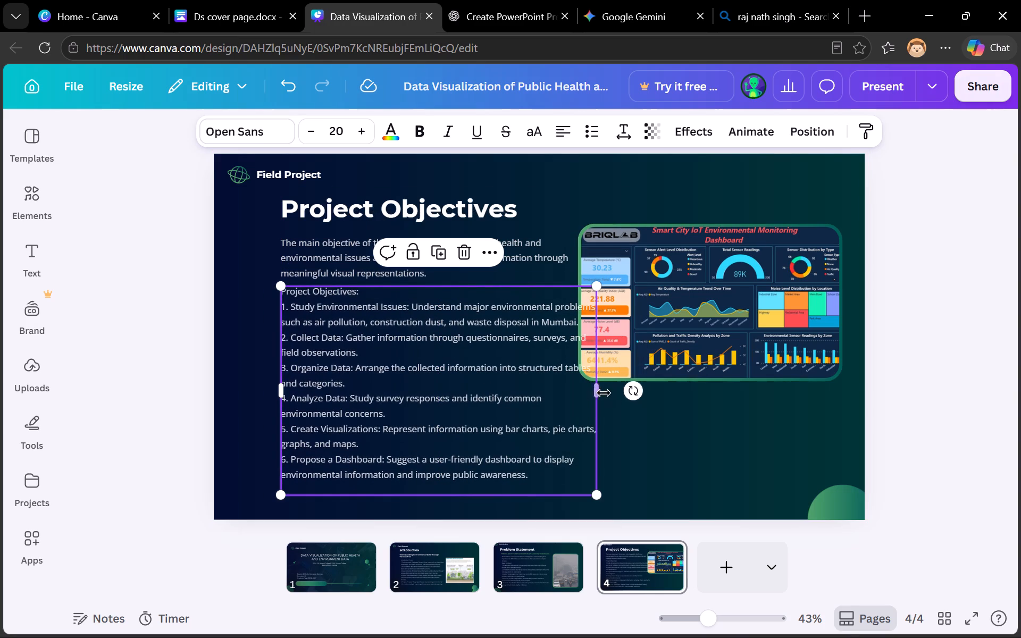
pyautogui.moveTo(596, 394); pyautogui.dragTo(576, 396)
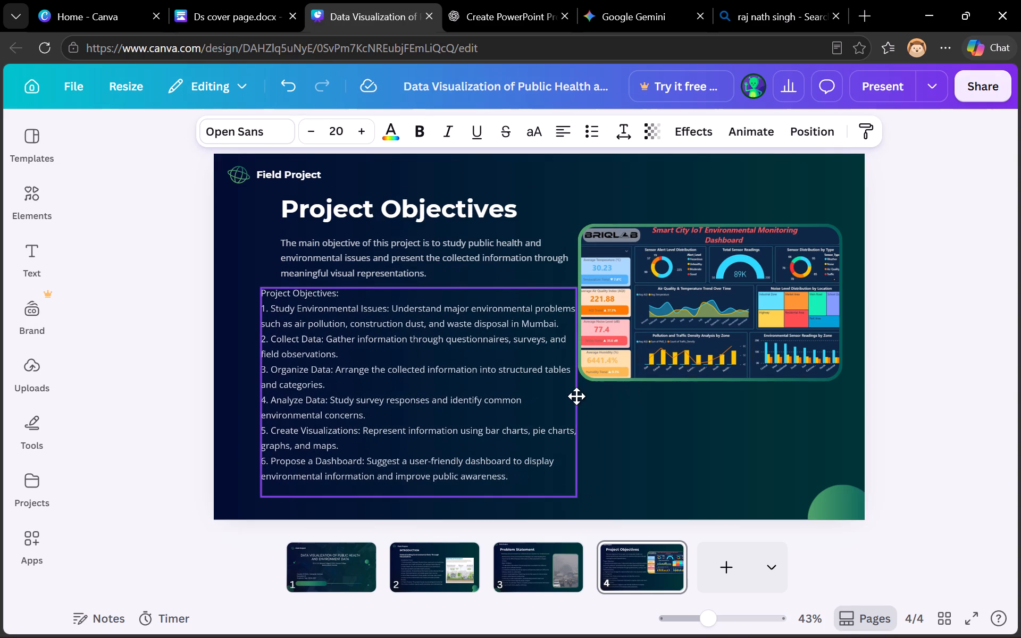
pyautogui.moveTo(576, 396); pyautogui.dragTo(572, 383)
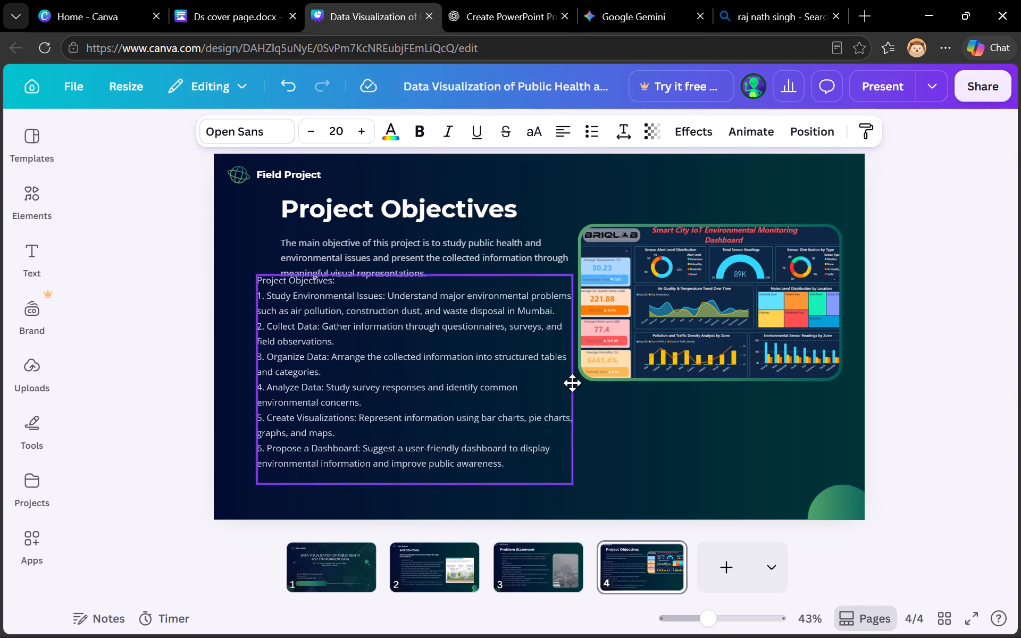
pyautogui.moveTo(572, 383); pyautogui.dragTo(593, 411)
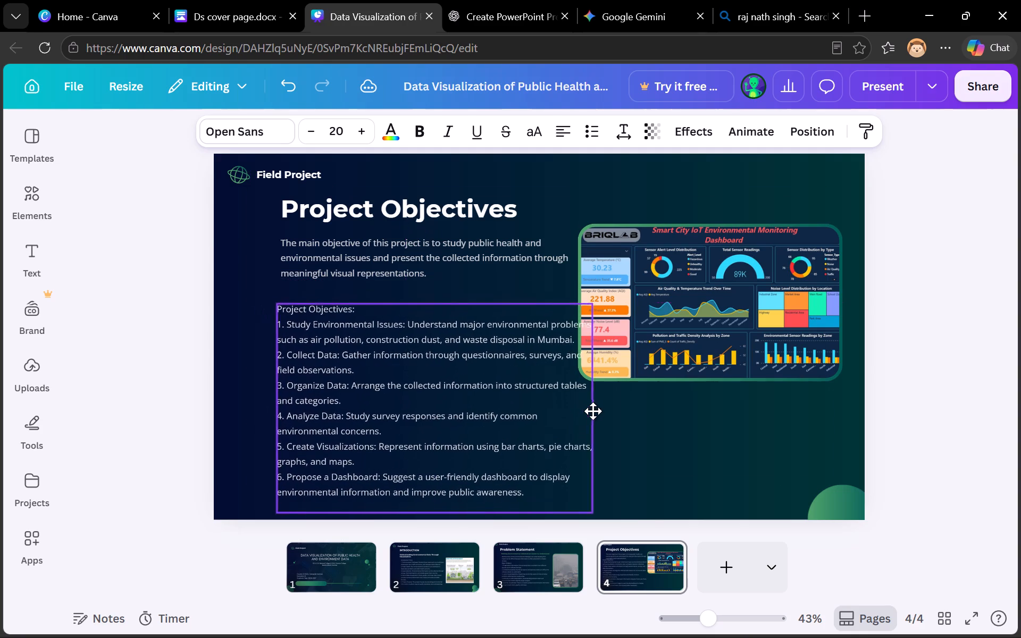
pyautogui.moveTo(593, 411); pyautogui.dragTo(596, 399)
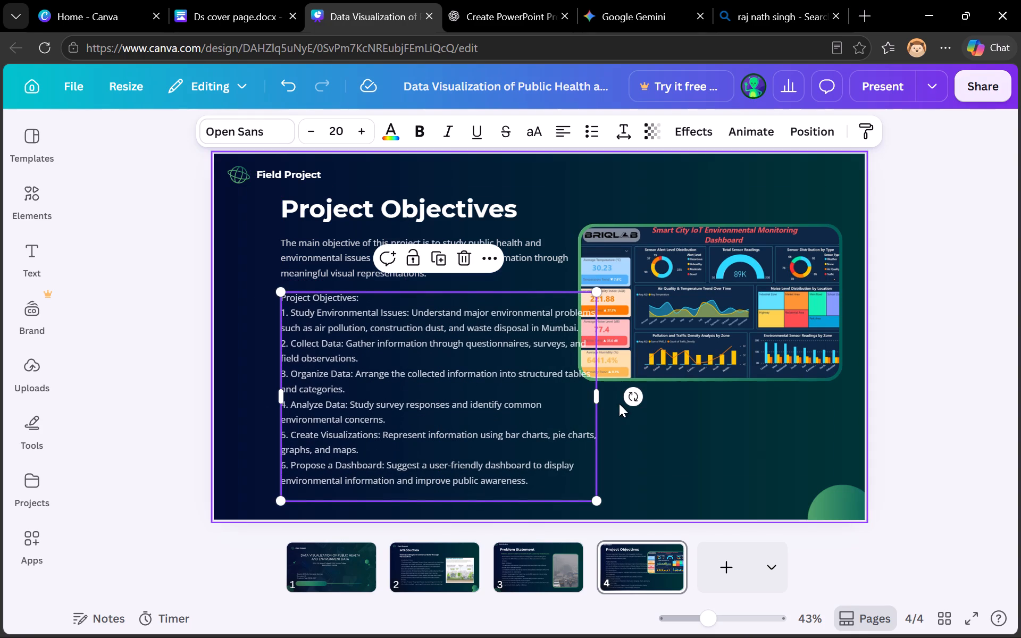
# Narrow the objectives list's text box to about 876 wide so it ends at the dashboard image's left edge.
pyautogui.moveTo(604, 400); pyautogui.dragTo(583, 402)
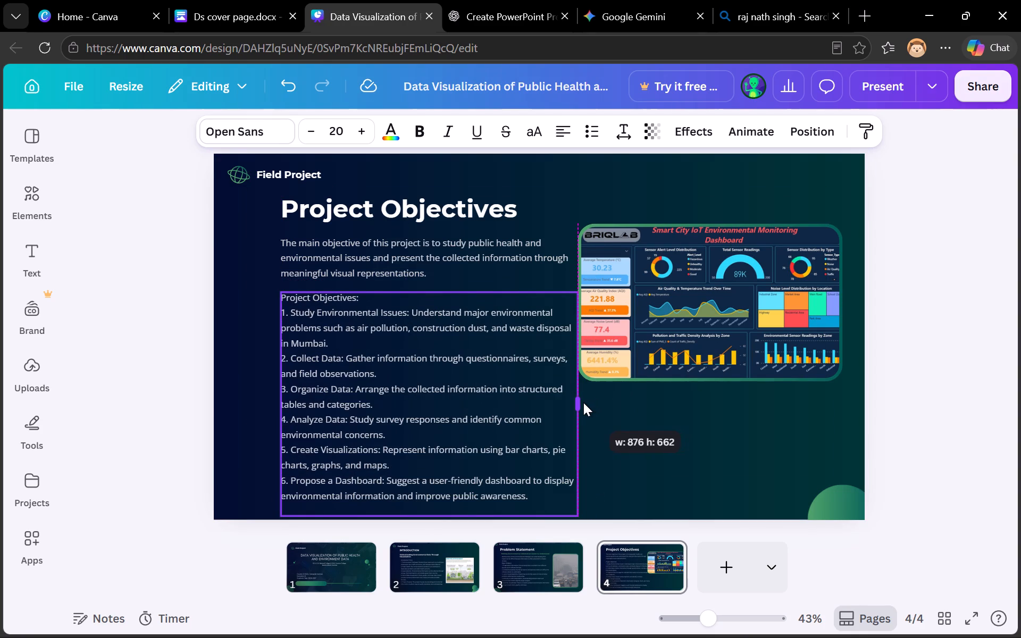
pyautogui.moveTo(583, 402); pyautogui.dragTo(579, 404)
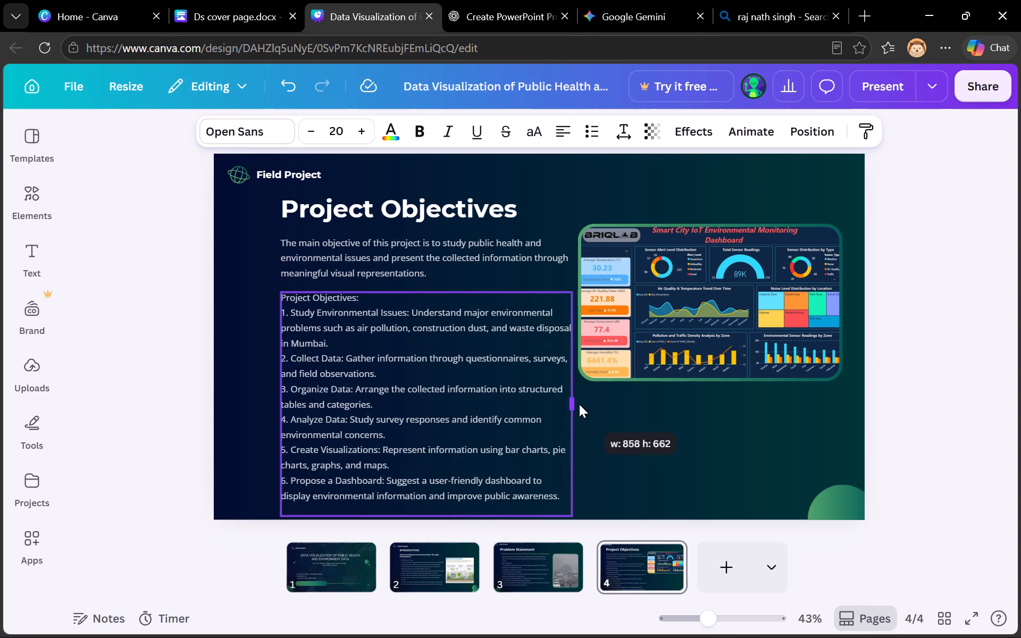
pyautogui.moveTo(579, 404); pyautogui.dragTo(581, 405)
pyautogui.click(610, 476)
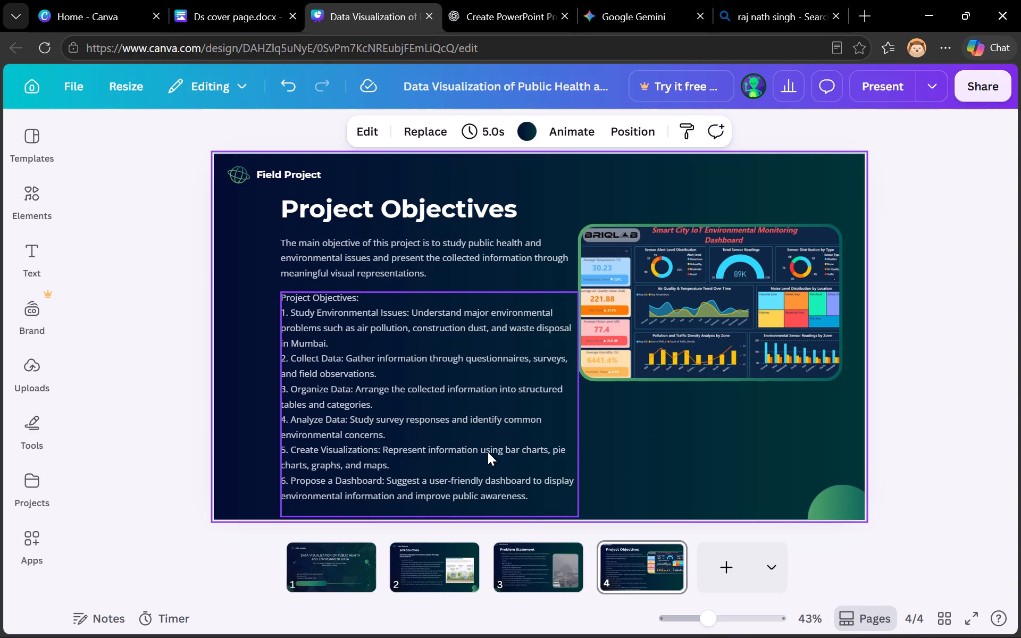
# Move the objectives list up slightly so it sits just under the main objective paragraph, keeping its left alignment.
pyautogui.moveTo(488, 438); pyautogui.dragTo(486, 424)
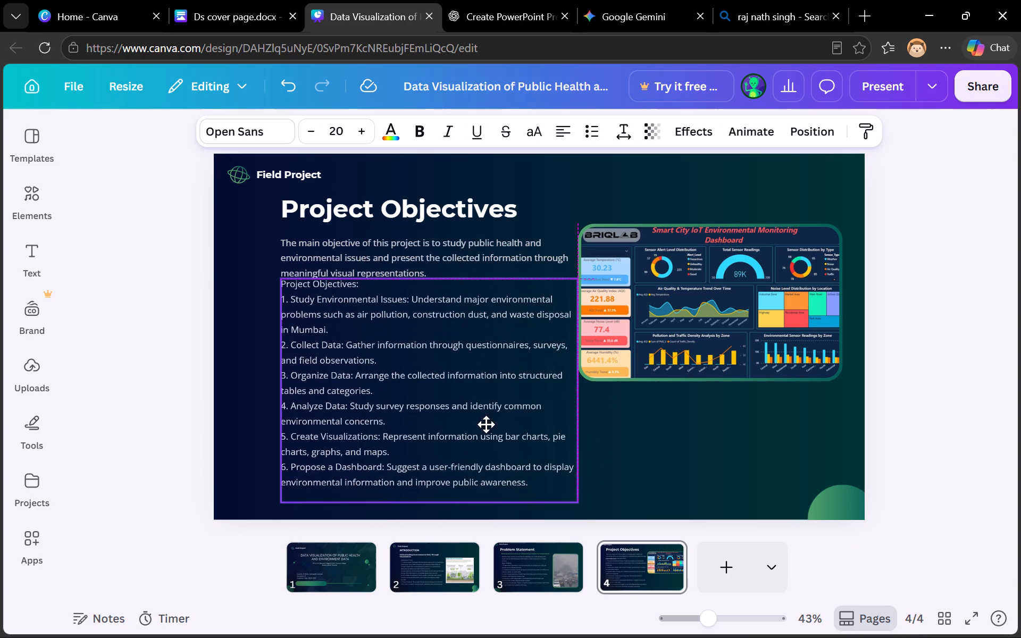
pyautogui.moveTo(486, 424); pyautogui.dragTo(484, 432)
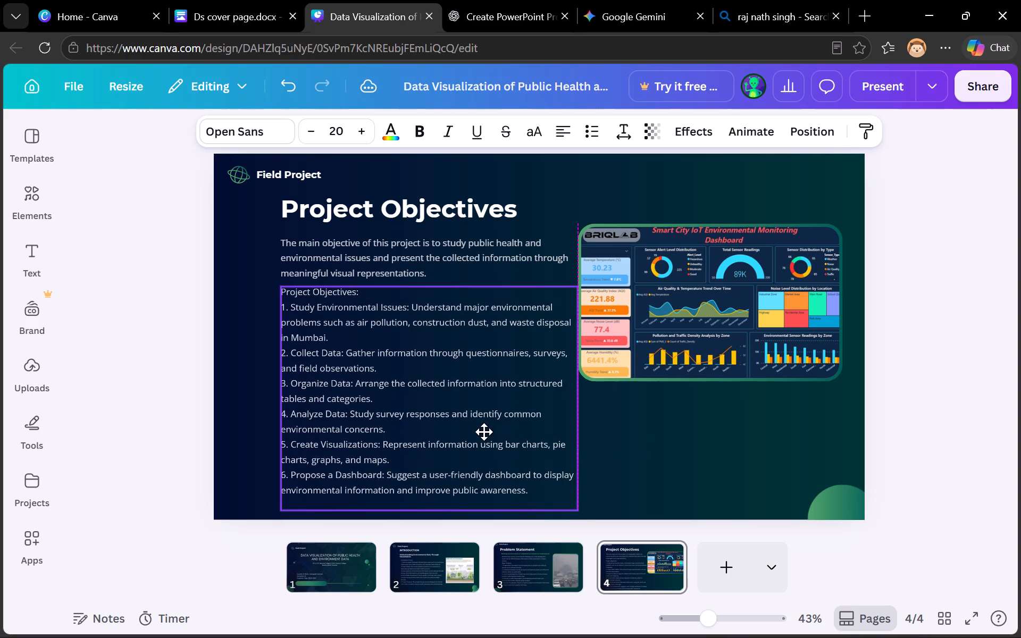
pyautogui.moveTo(484, 432); pyautogui.dragTo(483, 431)
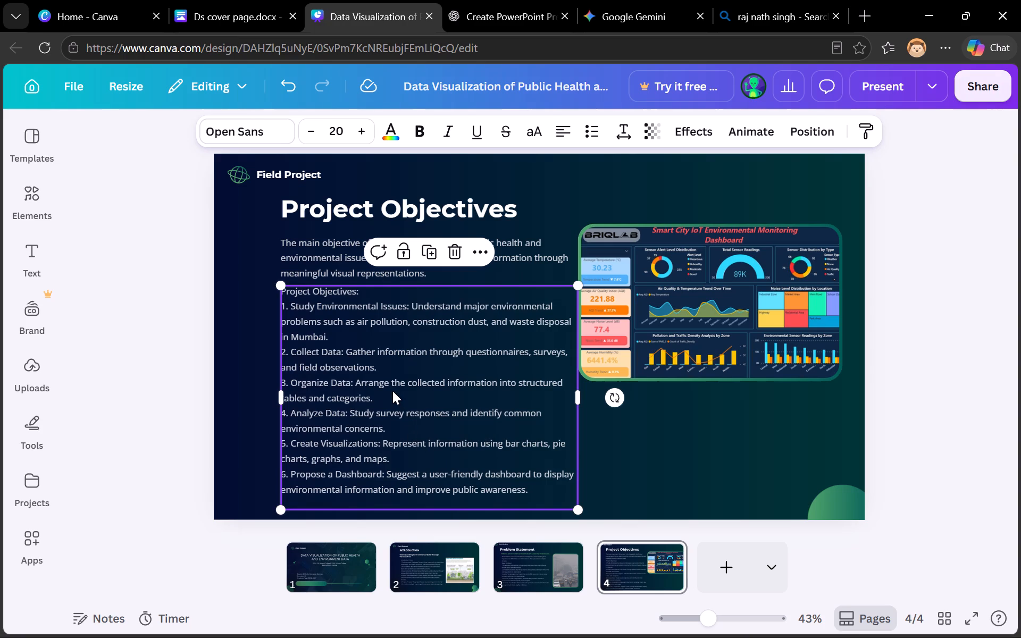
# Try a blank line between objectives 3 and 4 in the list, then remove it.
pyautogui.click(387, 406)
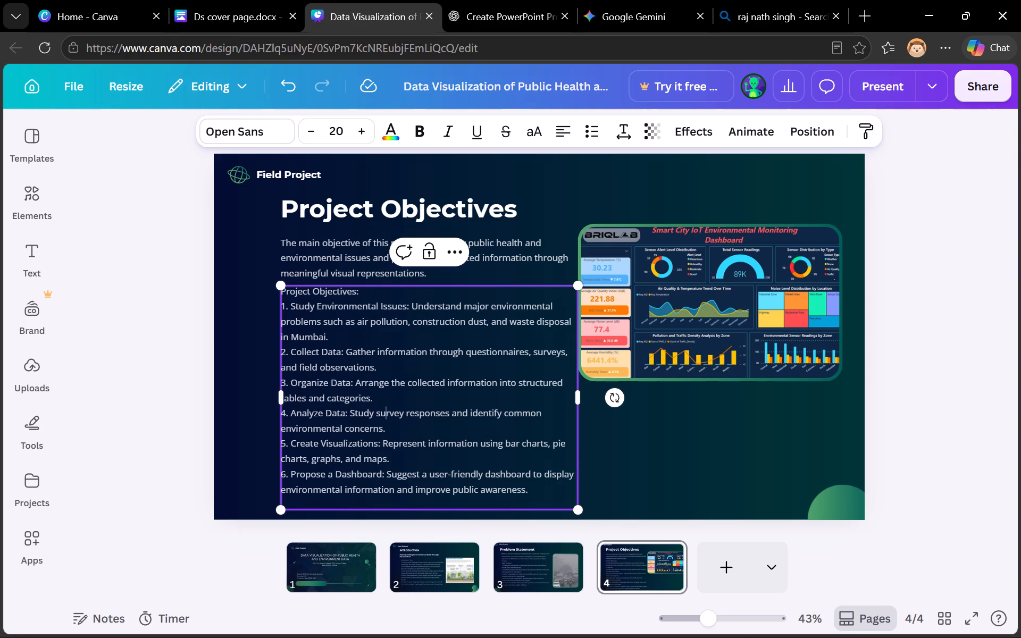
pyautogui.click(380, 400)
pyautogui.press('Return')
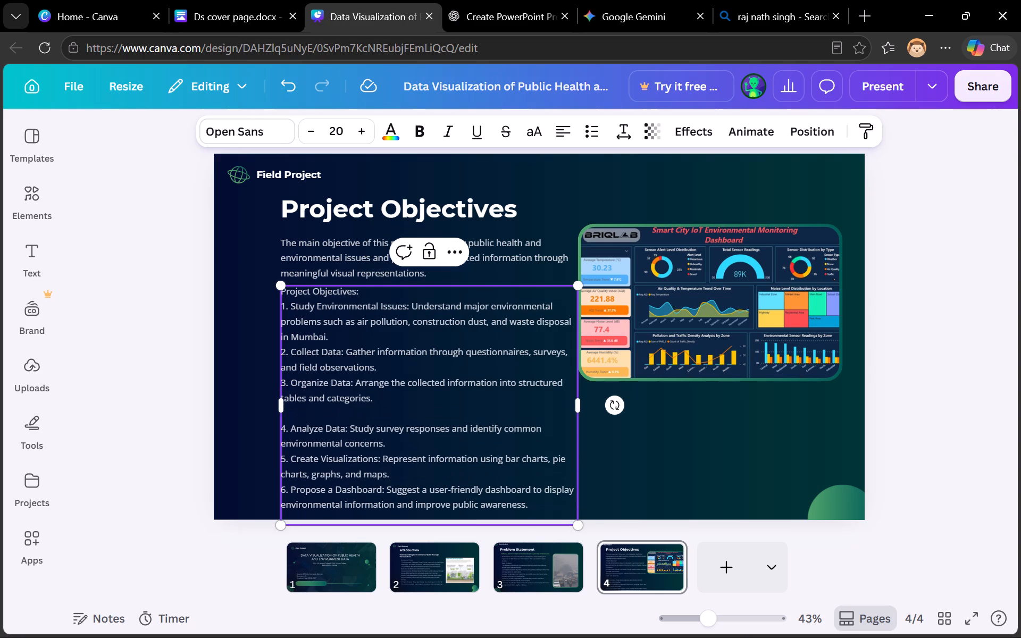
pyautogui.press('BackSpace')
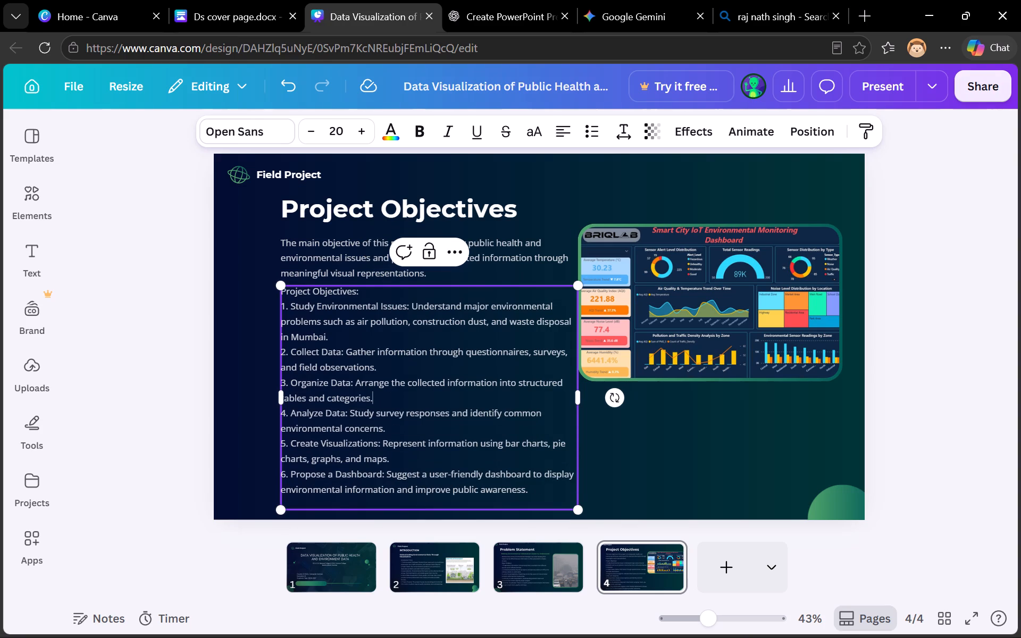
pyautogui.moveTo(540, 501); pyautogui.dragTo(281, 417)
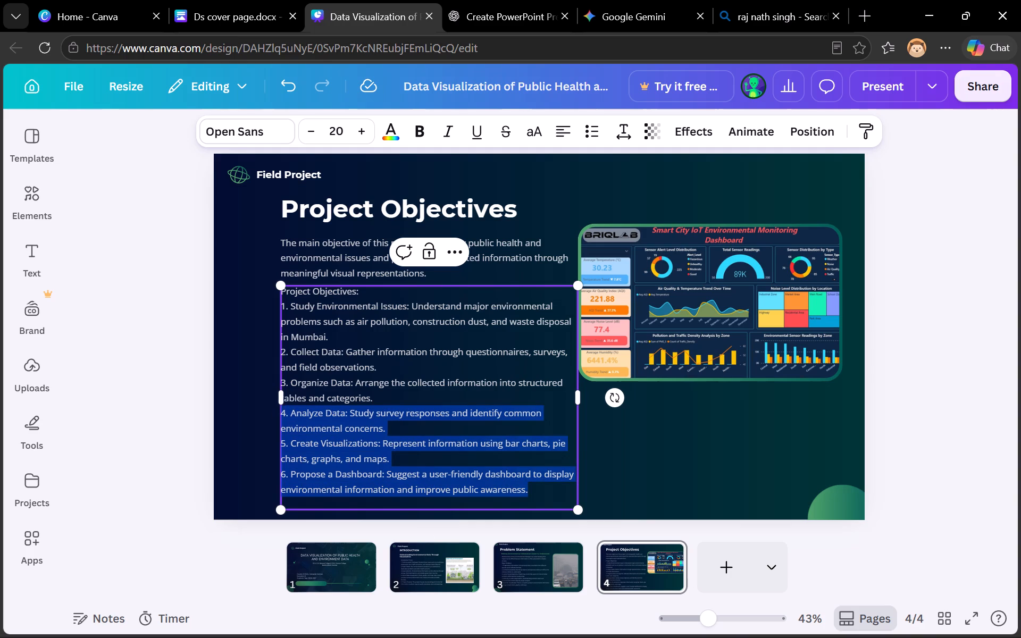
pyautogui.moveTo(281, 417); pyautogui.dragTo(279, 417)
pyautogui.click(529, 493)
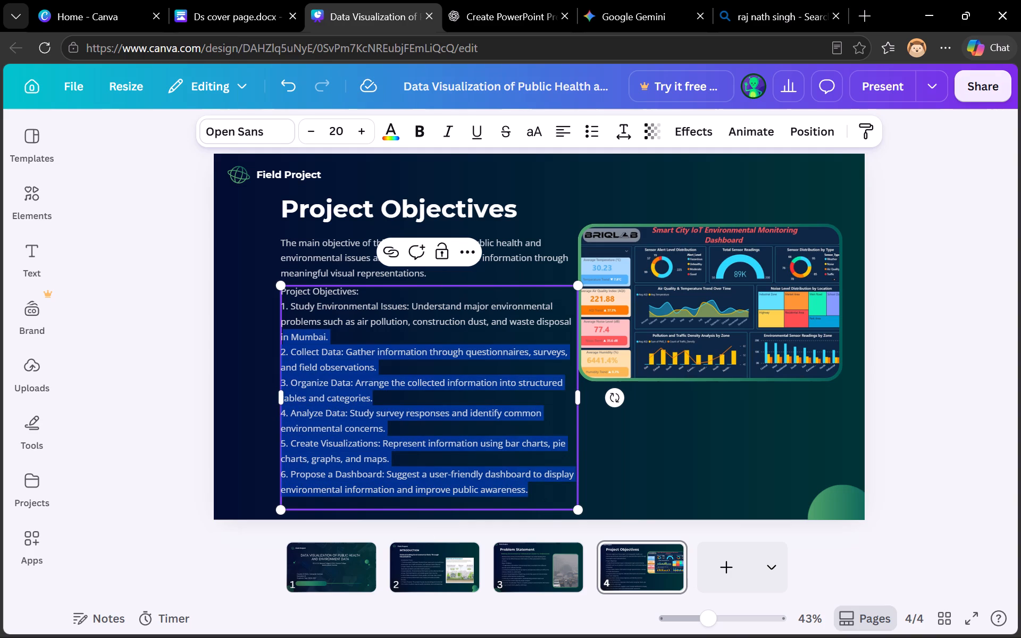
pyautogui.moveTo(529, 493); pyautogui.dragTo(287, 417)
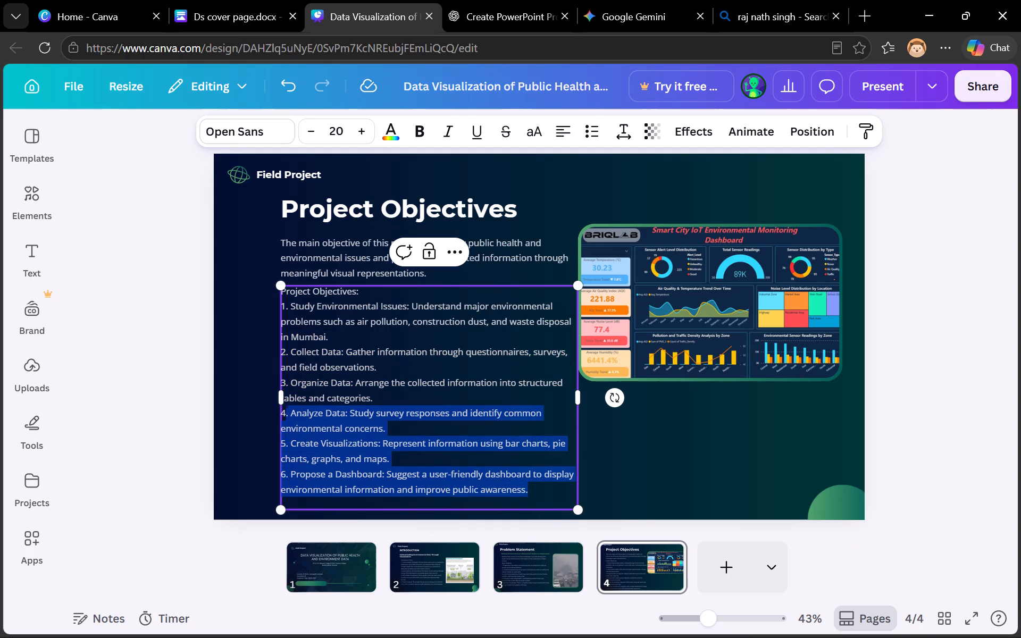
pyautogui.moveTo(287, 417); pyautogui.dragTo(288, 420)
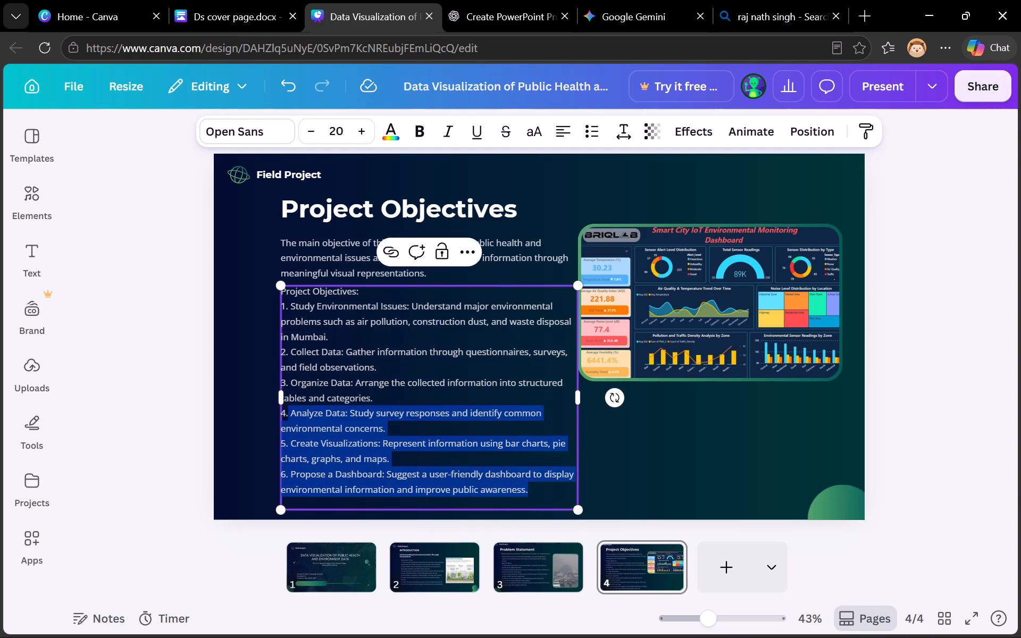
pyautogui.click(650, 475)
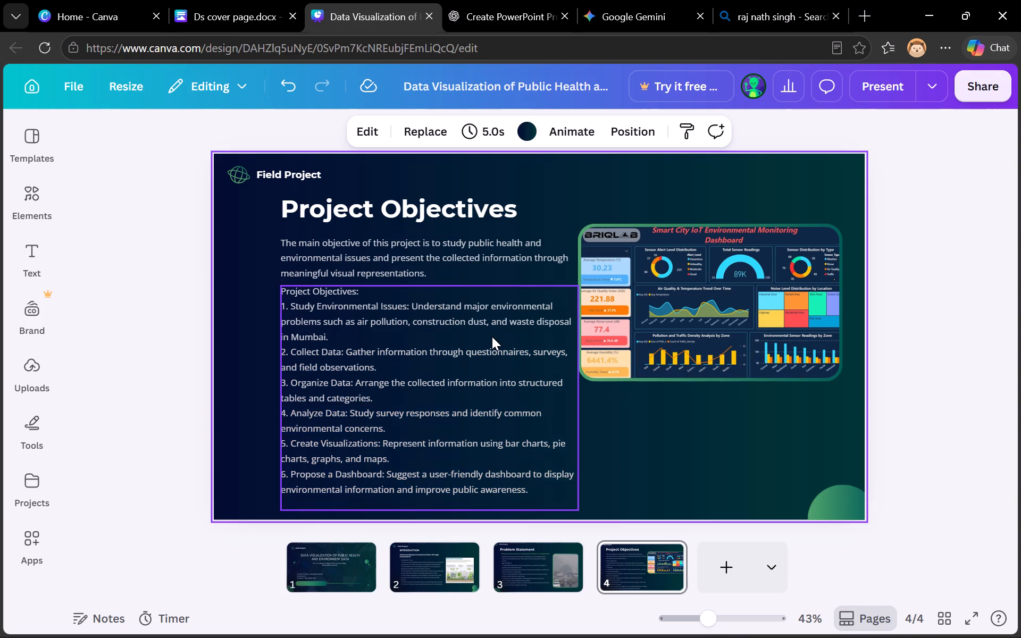
# Copy objectives 4 to 6 from the slide's list and delete them there, keeping only objectives 1 to 3.
pyautogui.click(490, 335)
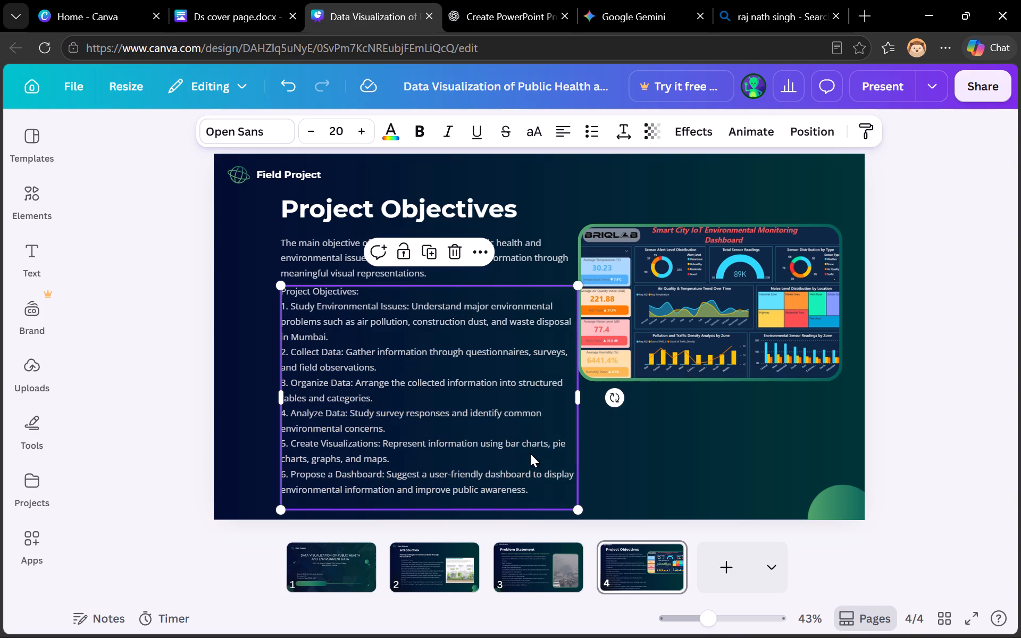
pyautogui.click(531, 493)
pyautogui.moveTo(531, 493); pyautogui.dragTo(283, 422)
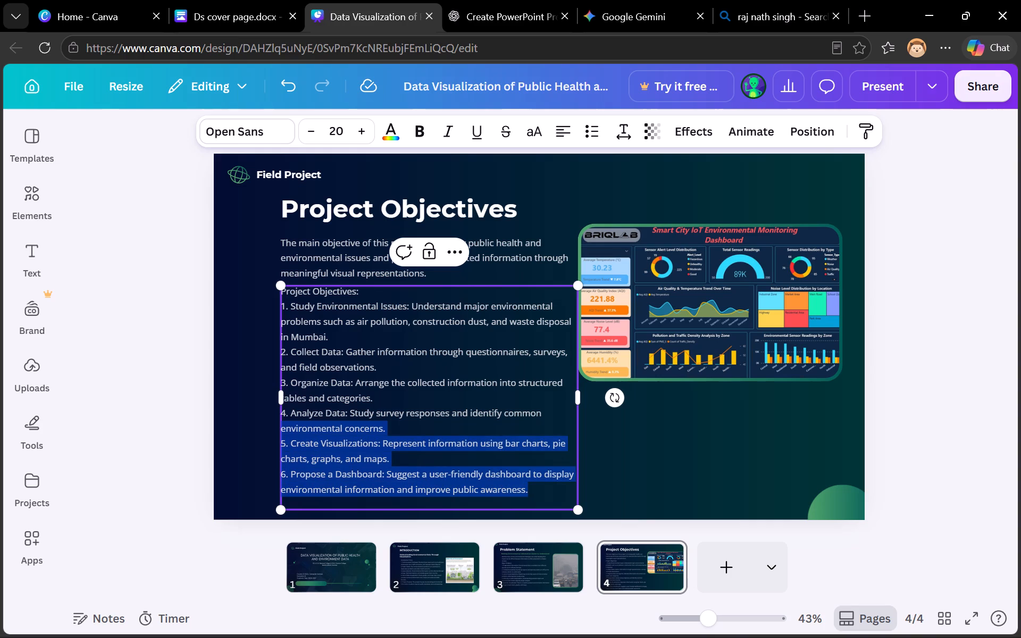
pyautogui.moveTo(283, 422); pyautogui.dragTo(283, 418)
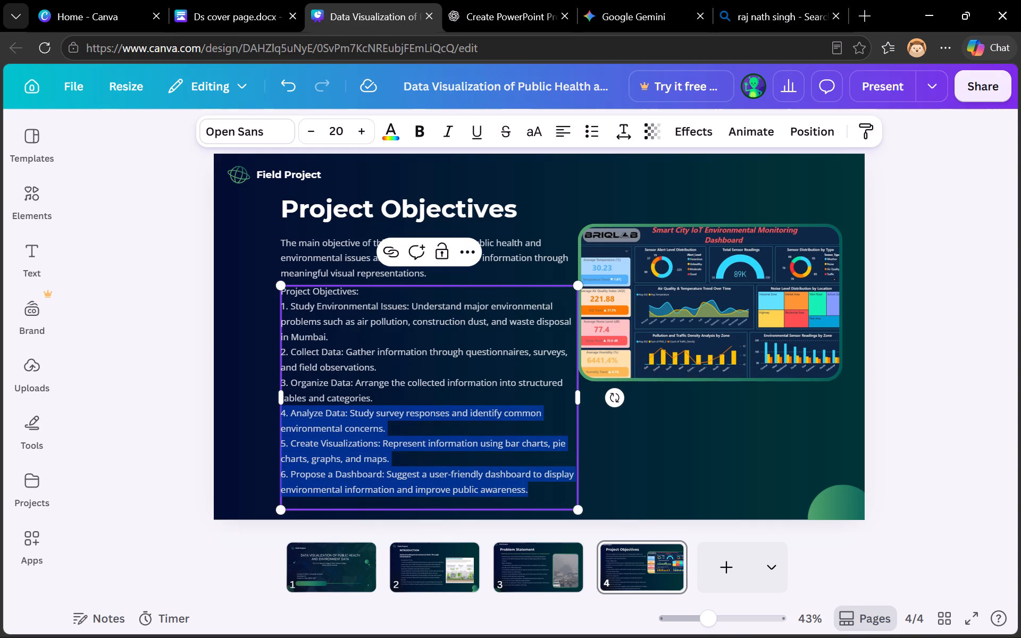
pyautogui.hotkey('ctrl', 'c')
pyautogui.press('BackSpace')
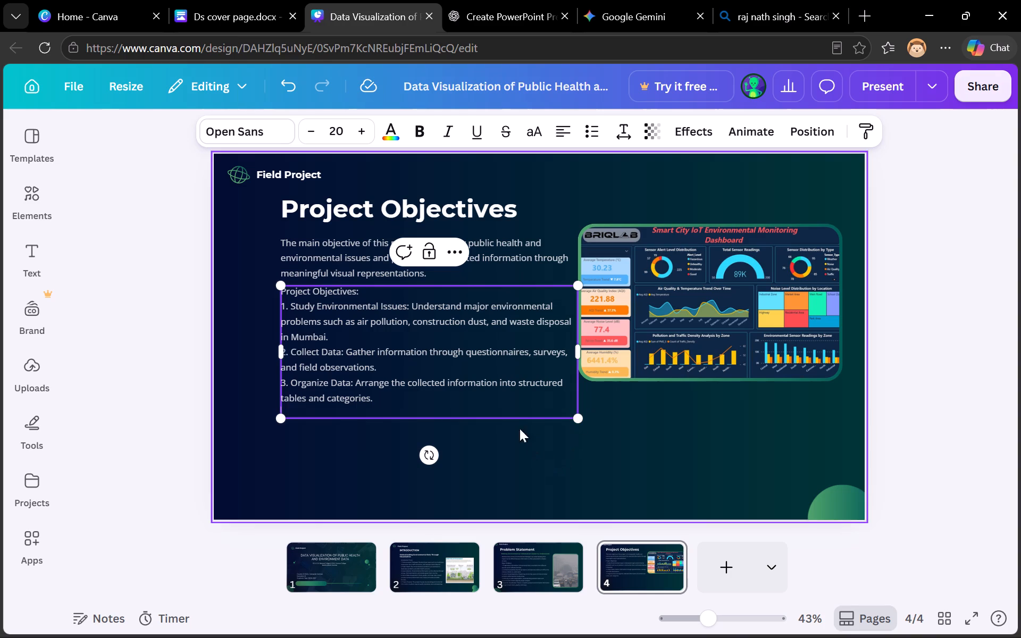
pyautogui.click(502, 392)
pyautogui.click(550, 463)
# Duplicate the text box with objectives 1 to 3 and place the copy toward the lower right of the slide.
pyautogui.click(498, 360)
pyautogui.click(430, 246)
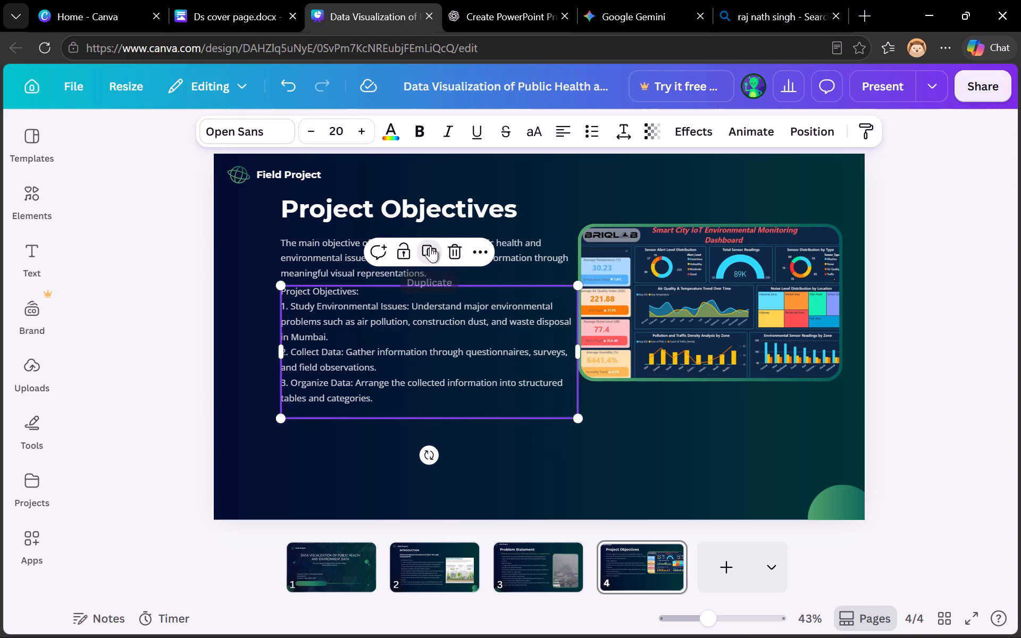
pyautogui.moveTo(459, 447); pyautogui.dragTo(654, 433)
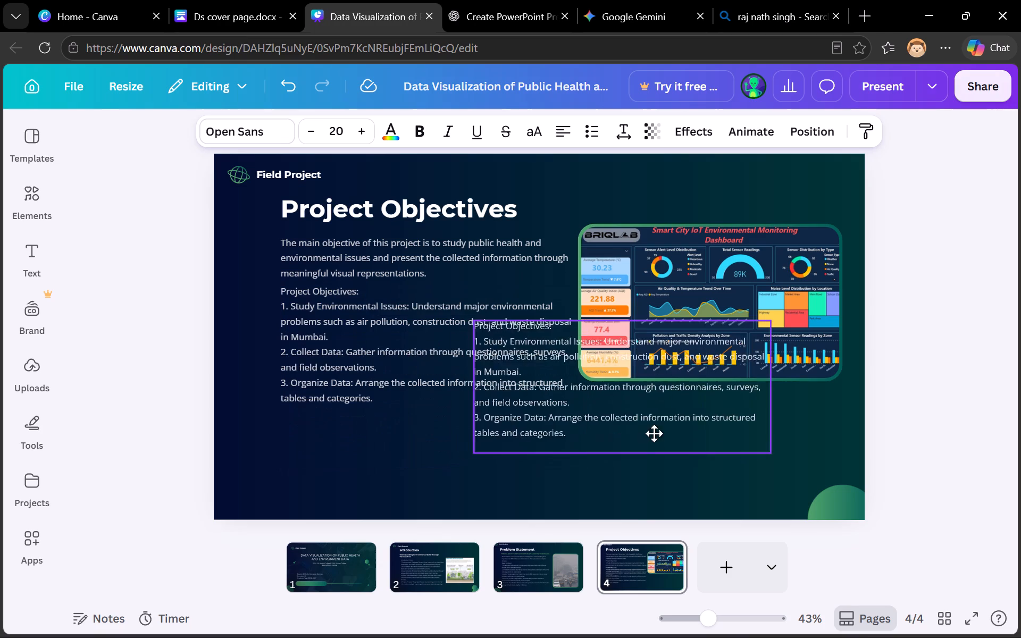
pyautogui.moveTo(654, 433); pyautogui.dragTo(650, 449)
# Replace the duplicated box's text with the copied objectives 4 to 6, moving the box below the dashboard image.
pyautogui.tripleClick(650, 449)
pyautogui.doubleClick(650, 449)
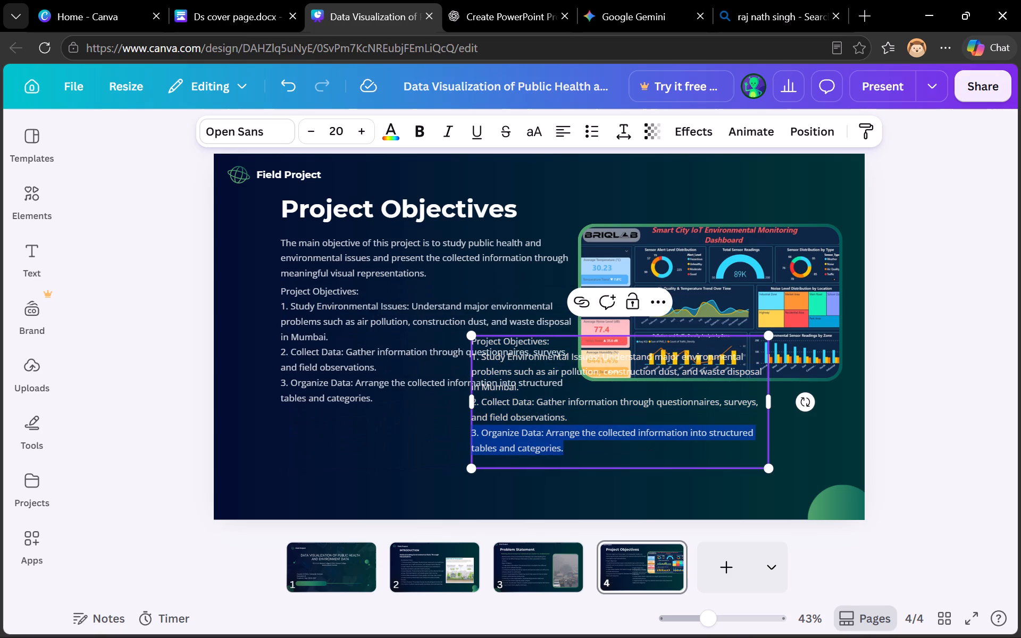
pyautogui.click(650, 449)
pyautogui.moveTo(650, 449); pyautogui.dragTo(514, 345)
pyautogui.tripleClick(588, 466)
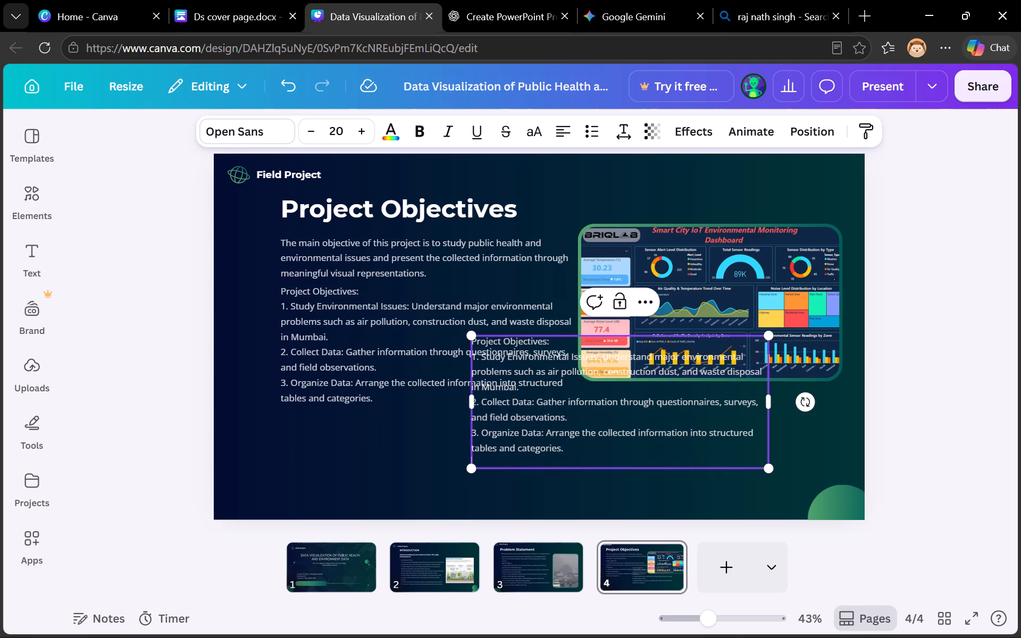
pyautogui.tripleClick(588, 443)
pyautogui.click(588, 443)
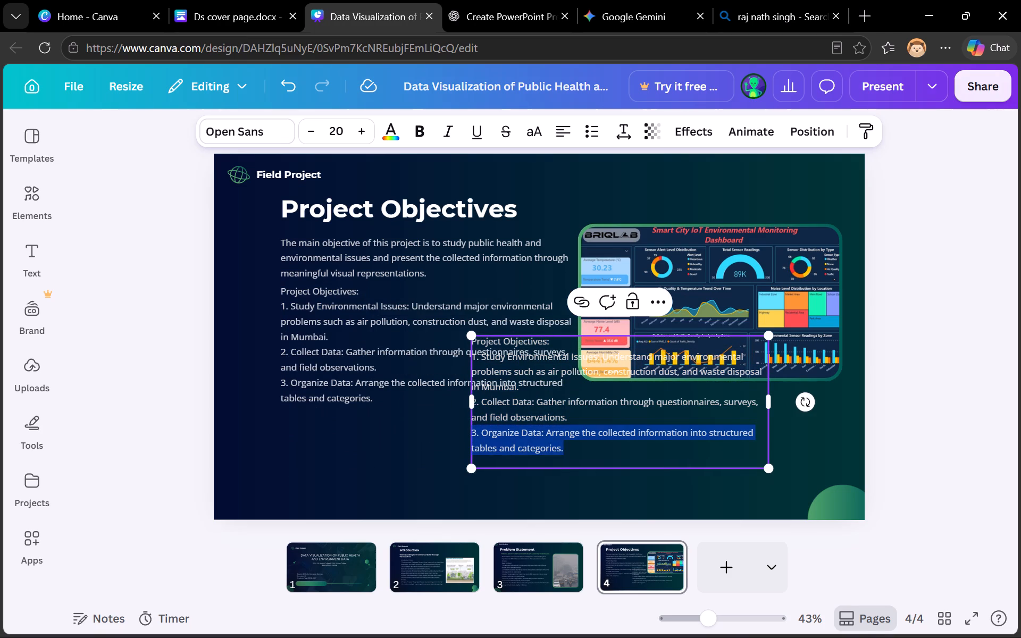
pyautogui.moveTo(588, 443); pyautogui.dragTo(476, 348)
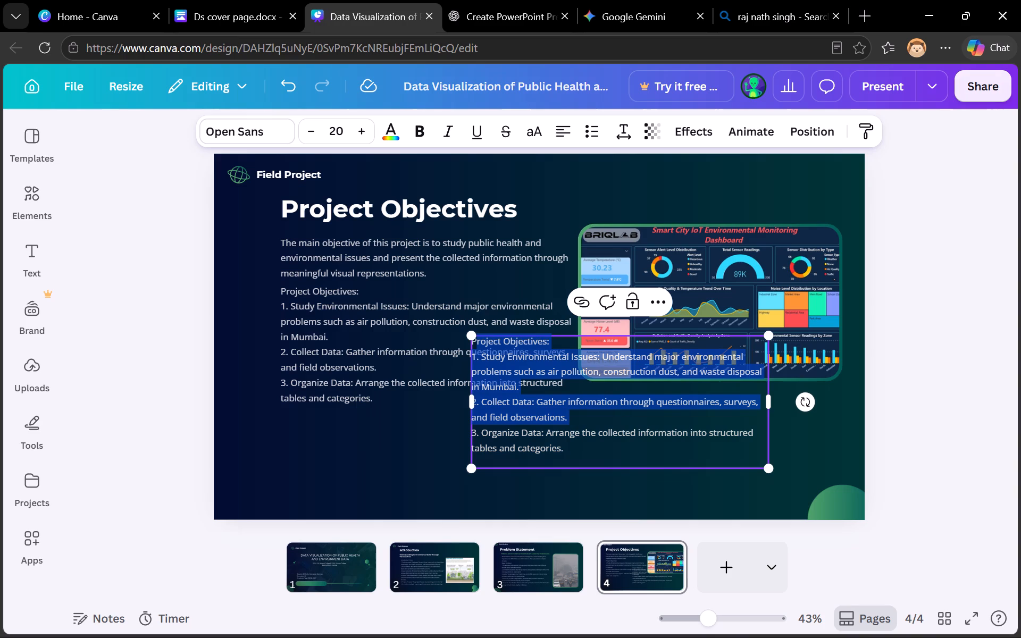
pyautogui.press('BackSpace')
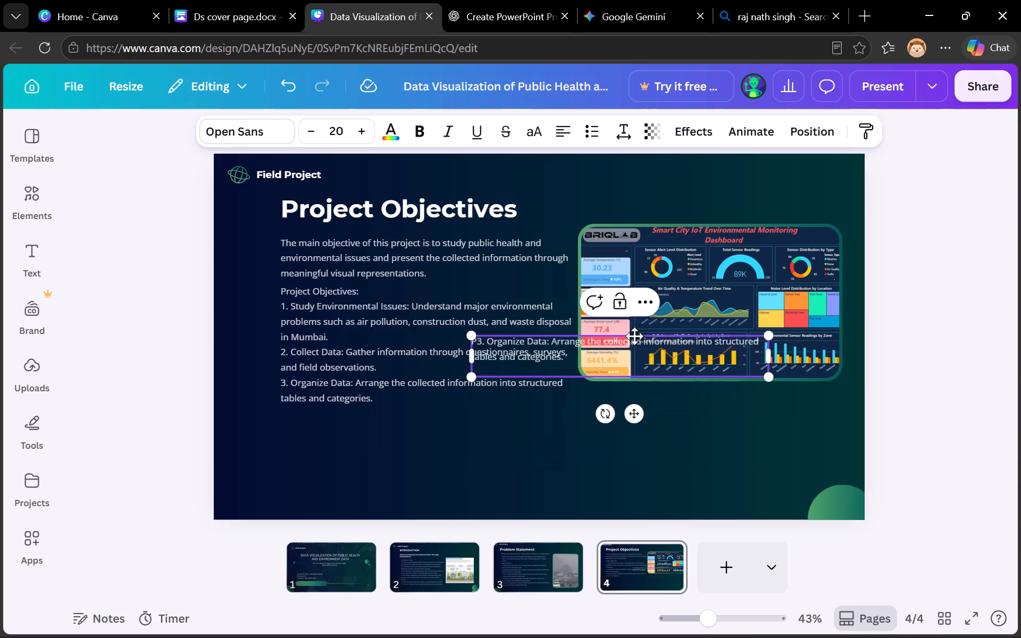
pyautogui.moveTo(639, 417); pyautogui.dragTo(627, 493)
pyautogui.doubleClick(587, 433)
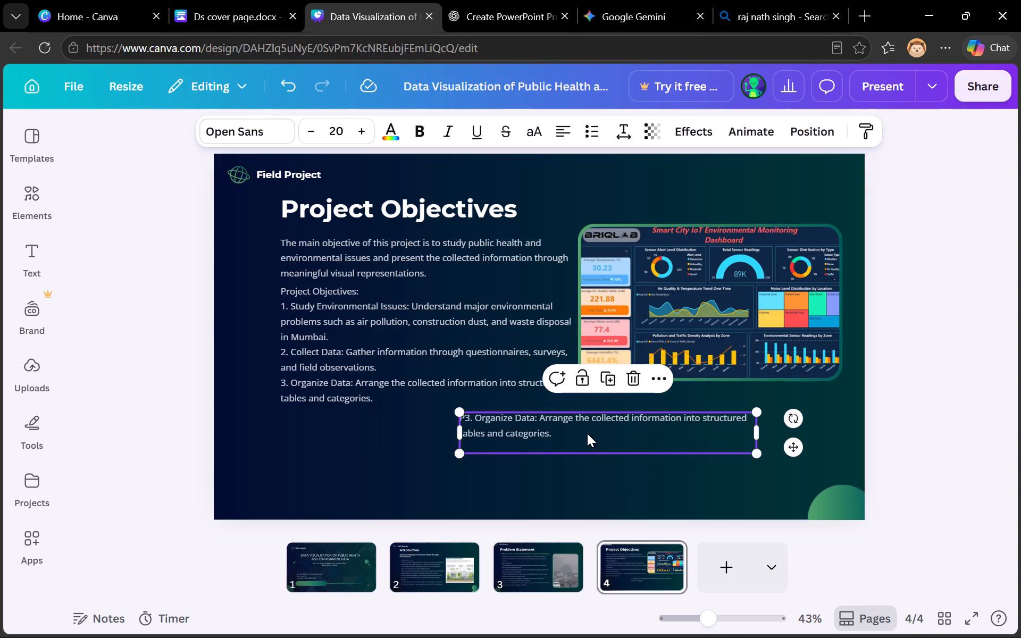
pyautogui.tripleClick(587, 433)
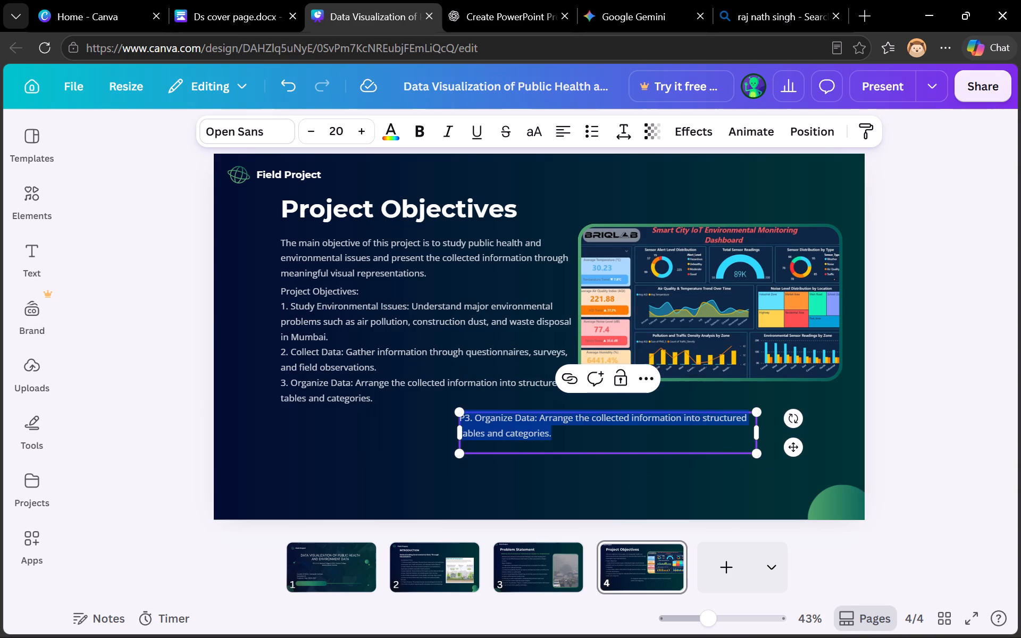
pyautogui.hotkey('ctrl', 'v')
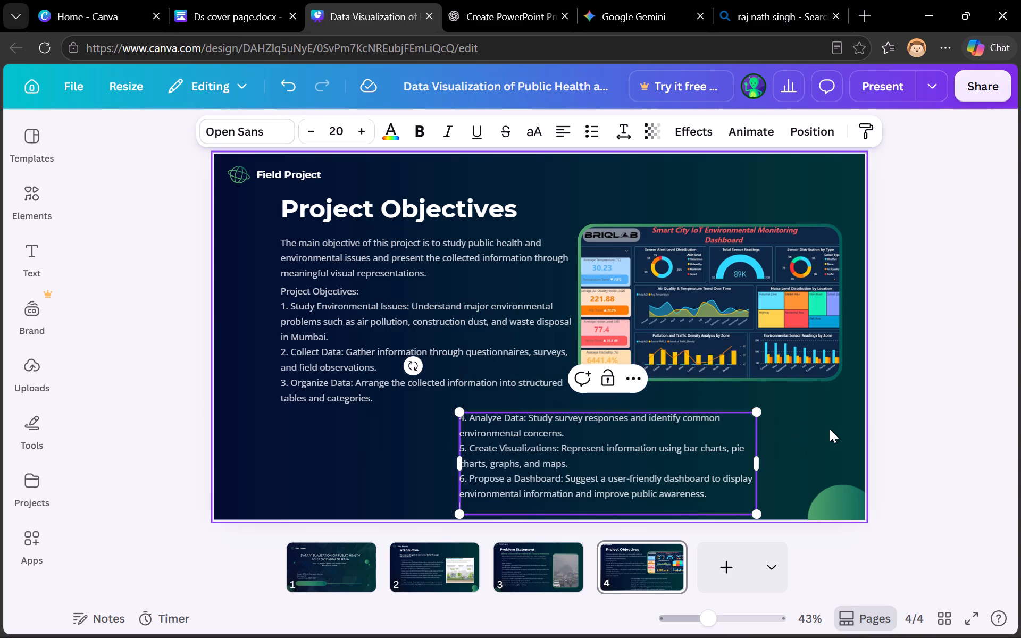
pyautogui.click(830, 429)
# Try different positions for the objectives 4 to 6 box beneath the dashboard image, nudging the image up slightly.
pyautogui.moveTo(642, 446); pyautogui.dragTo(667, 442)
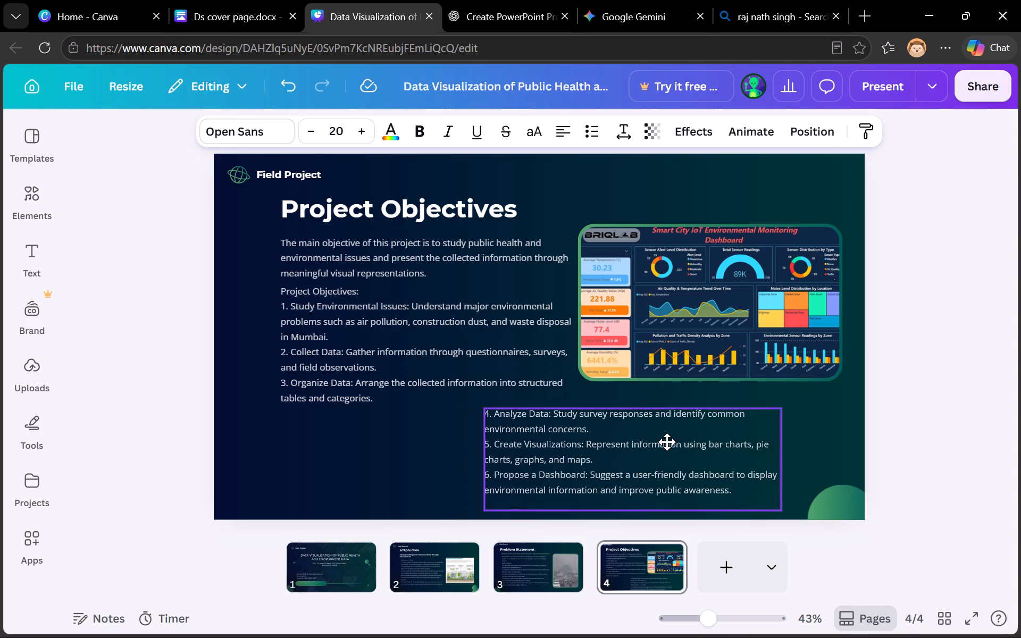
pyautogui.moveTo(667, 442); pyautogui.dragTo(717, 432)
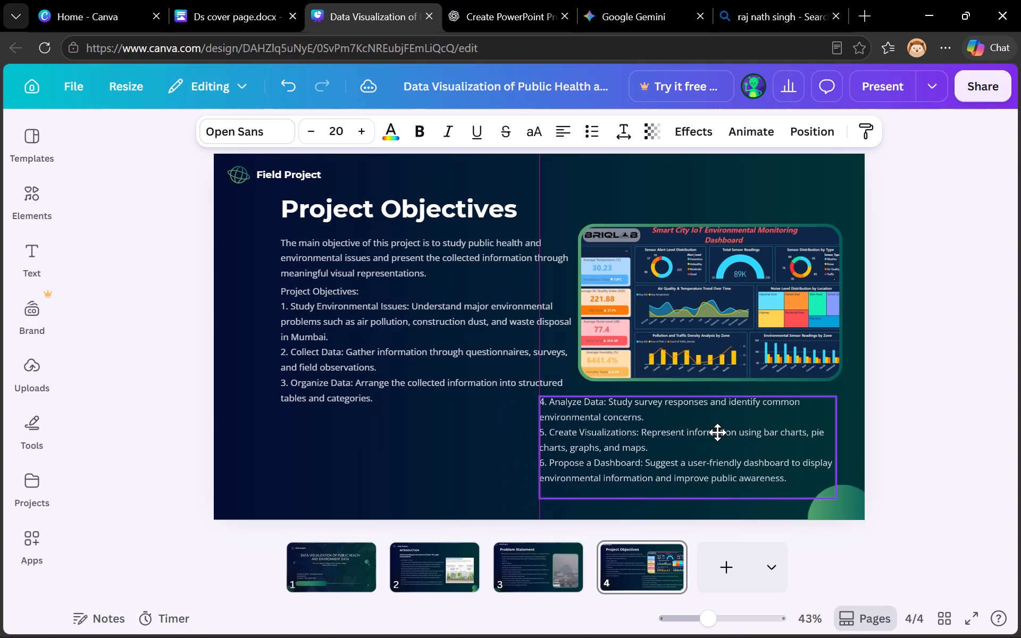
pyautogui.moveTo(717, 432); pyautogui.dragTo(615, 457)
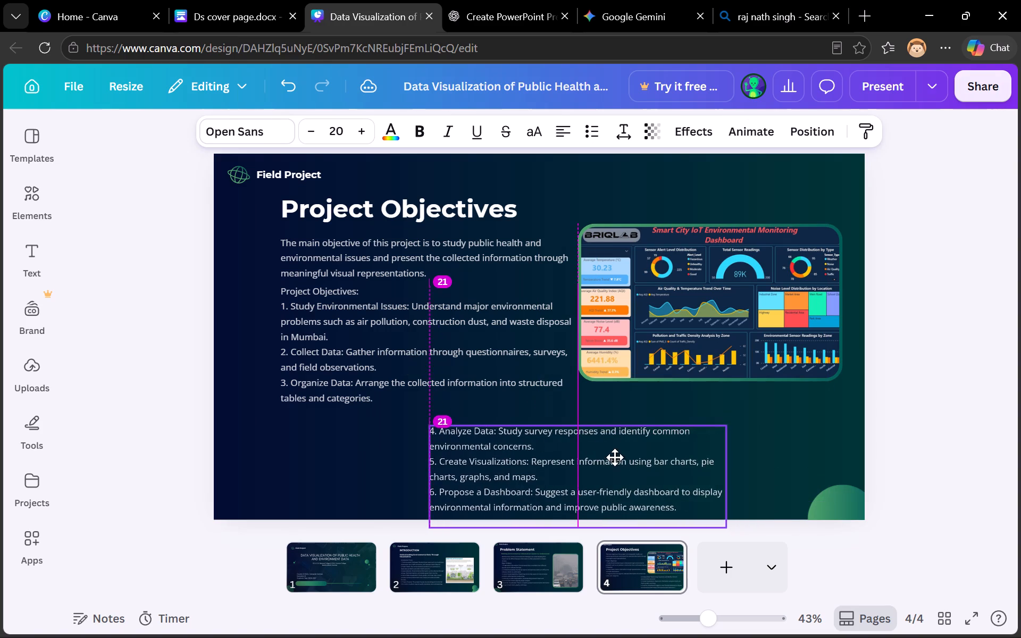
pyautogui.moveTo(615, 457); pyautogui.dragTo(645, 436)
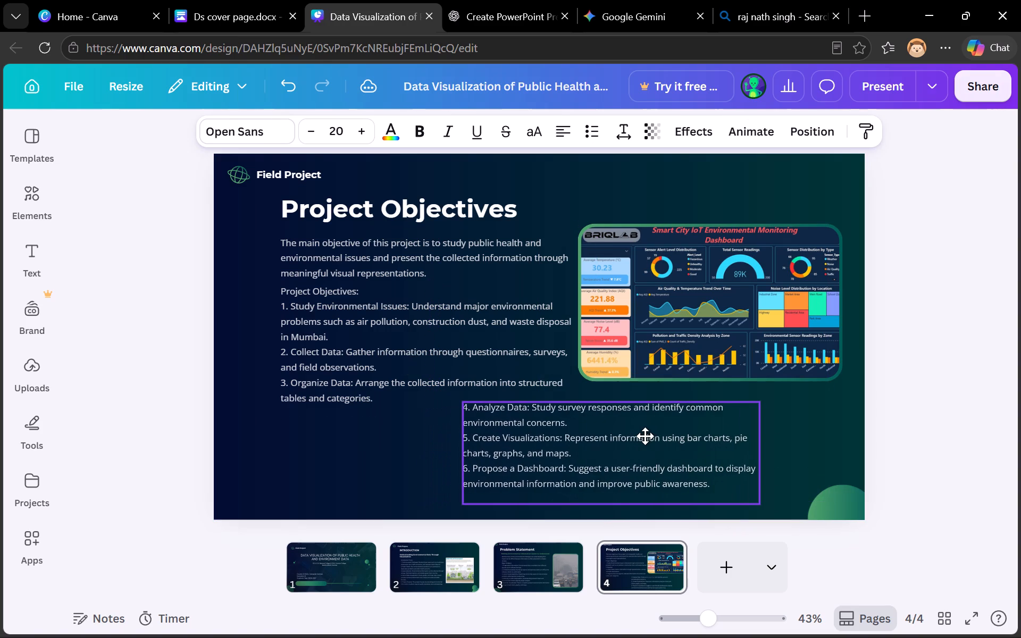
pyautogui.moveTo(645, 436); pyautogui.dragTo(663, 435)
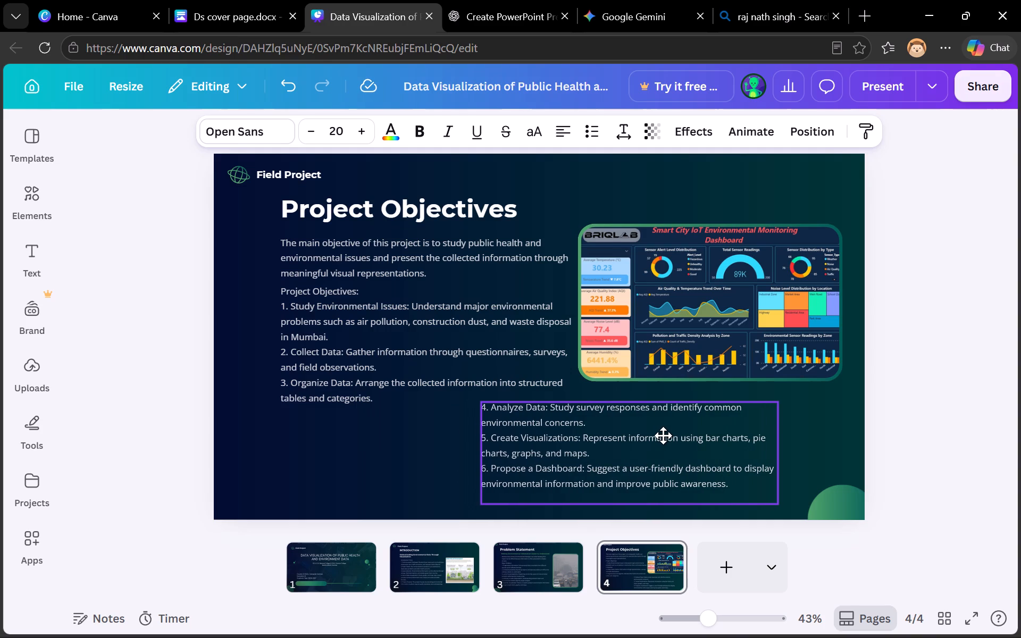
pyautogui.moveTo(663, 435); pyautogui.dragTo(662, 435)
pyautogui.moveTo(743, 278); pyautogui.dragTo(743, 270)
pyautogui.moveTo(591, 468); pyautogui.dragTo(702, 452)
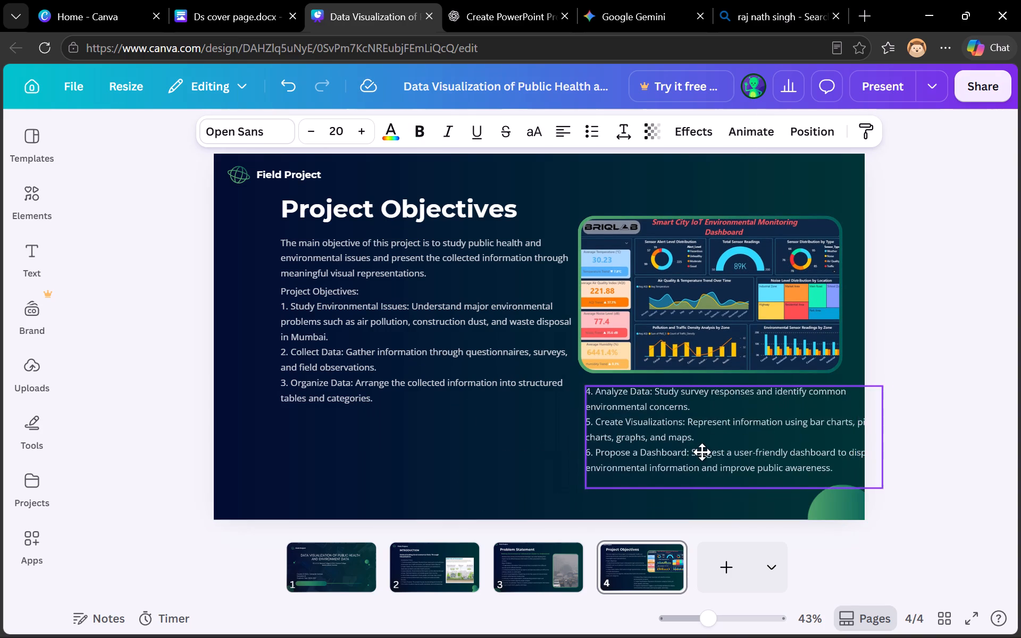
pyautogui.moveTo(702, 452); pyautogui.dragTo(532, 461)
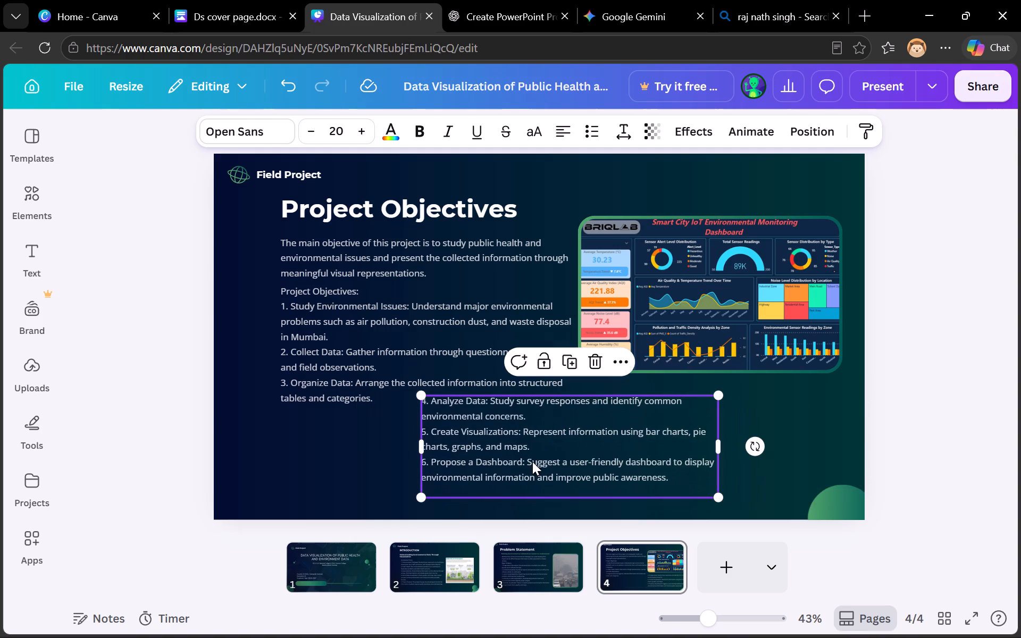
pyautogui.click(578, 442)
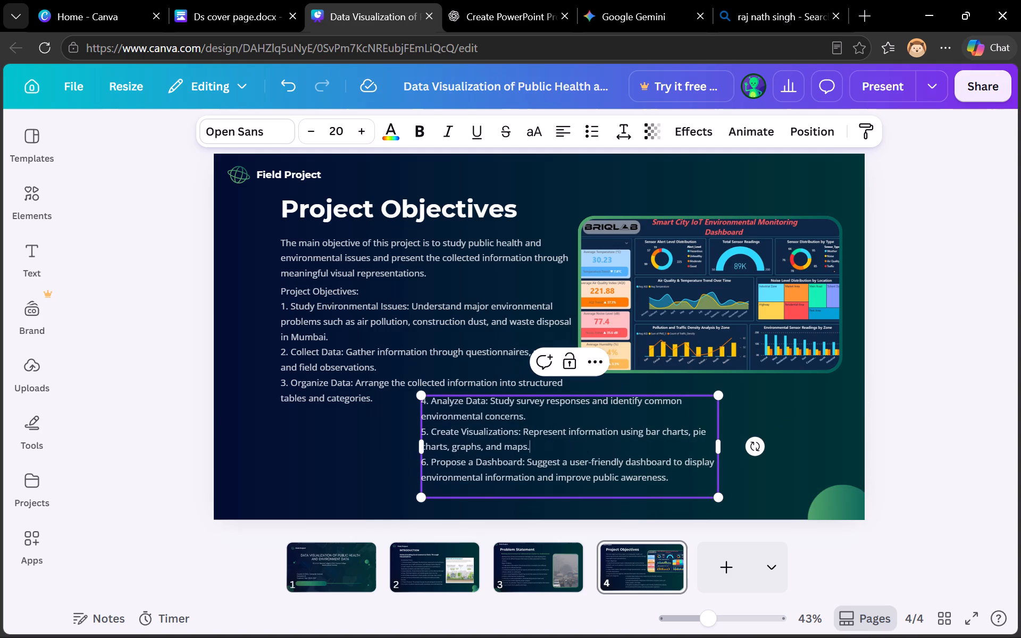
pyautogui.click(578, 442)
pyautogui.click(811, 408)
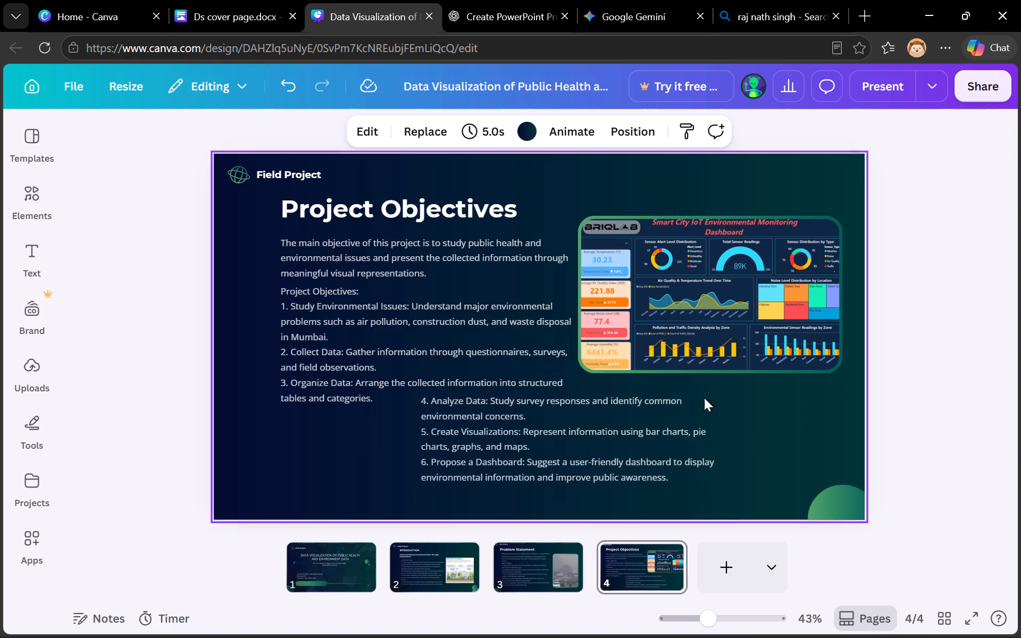
# Position the objectives 4 to 6 box directly under objective 3, left-aligned with the list above.
pyautogui.click(508, 363)
pyautogui.moveTo(597, 453); pyautogui.dragTo(459, 472)
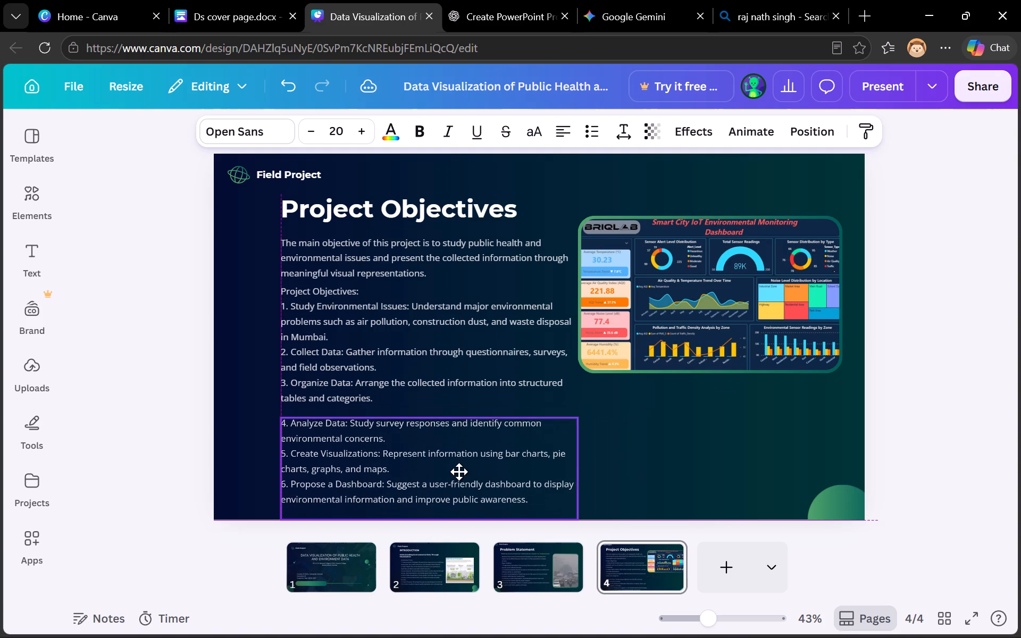
pyautogui.moveTo(459, 472); pyautogui.dragTo(457, 469)
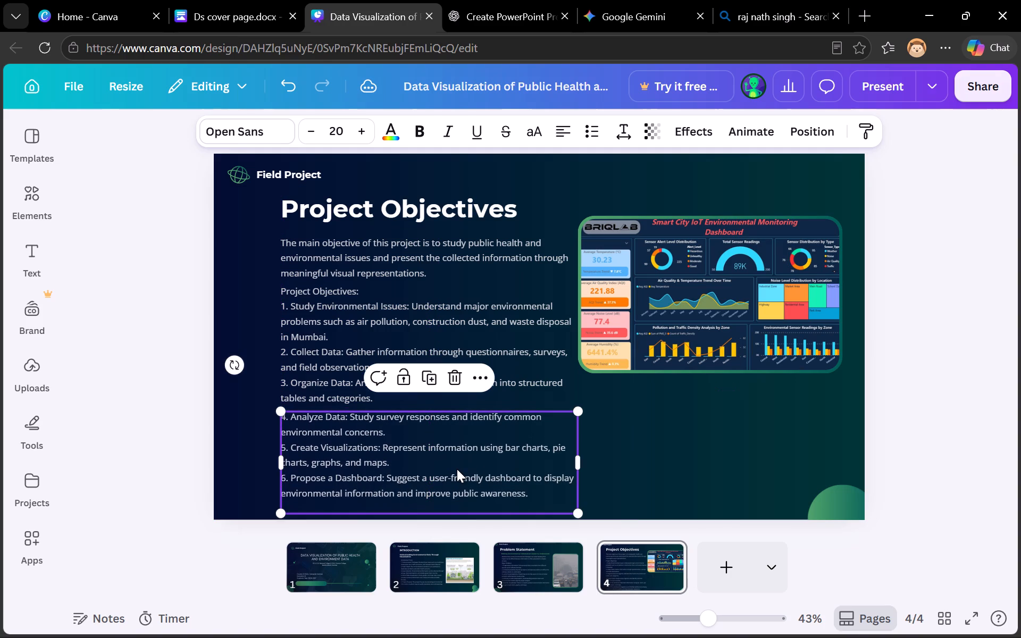
pyautogui.click(664, 431)
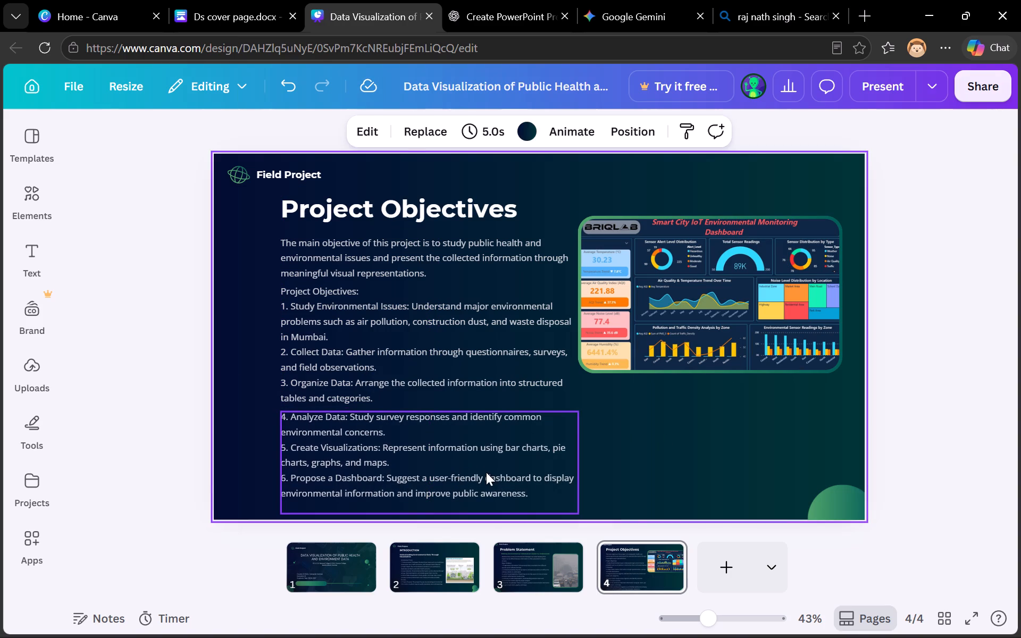
pyautogui.click(486, 472)
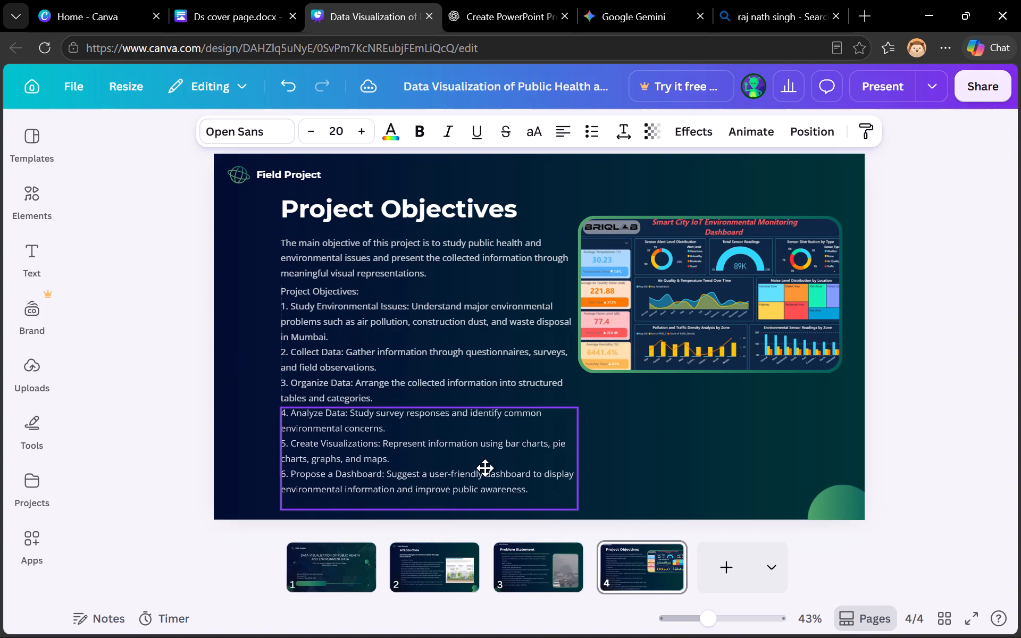
pyautogui.click(701, 436)
# Widen the objectives 4 to 6 box toward the slide's right edge so each objective fits on one line.
pyautogui.click(565, 464)
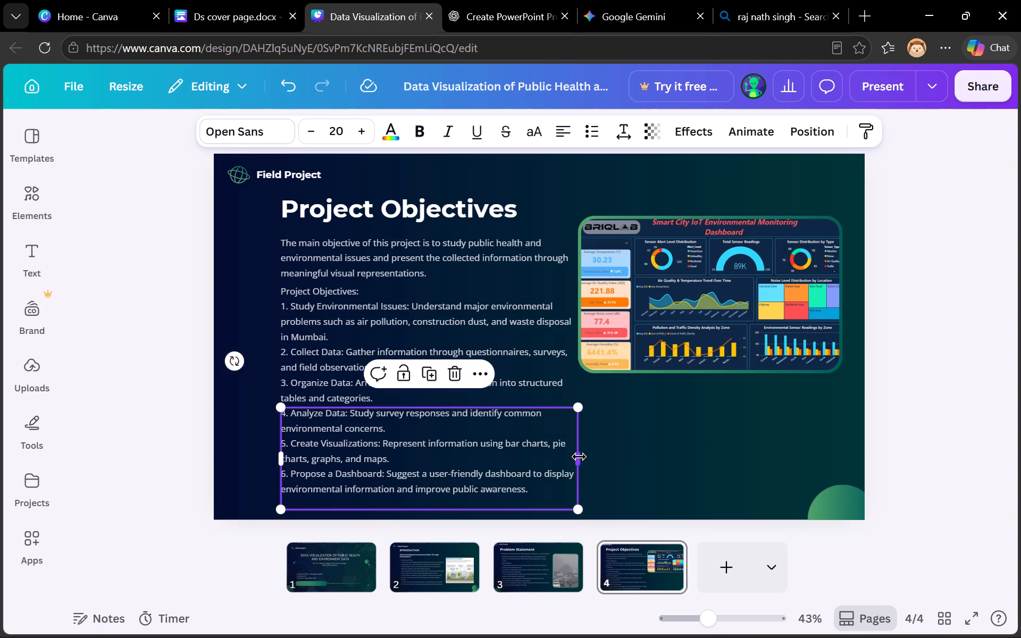
pyautogui.moveTo(579, 457); pyautogui.dragTo(747, 466)
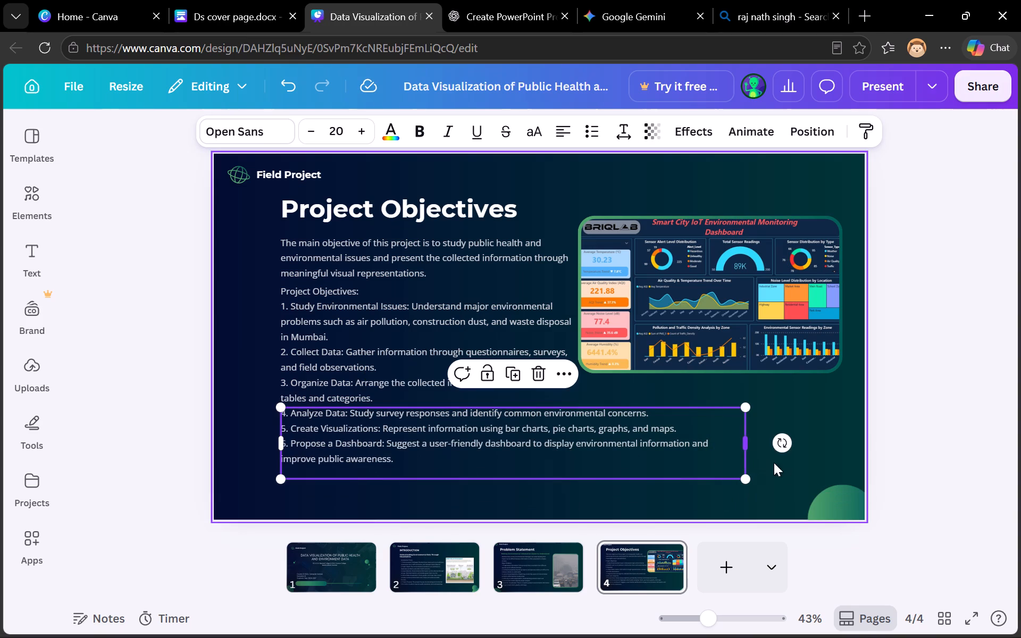
pyautogui.click(789, 469)
pyautogui.click(644, 469)
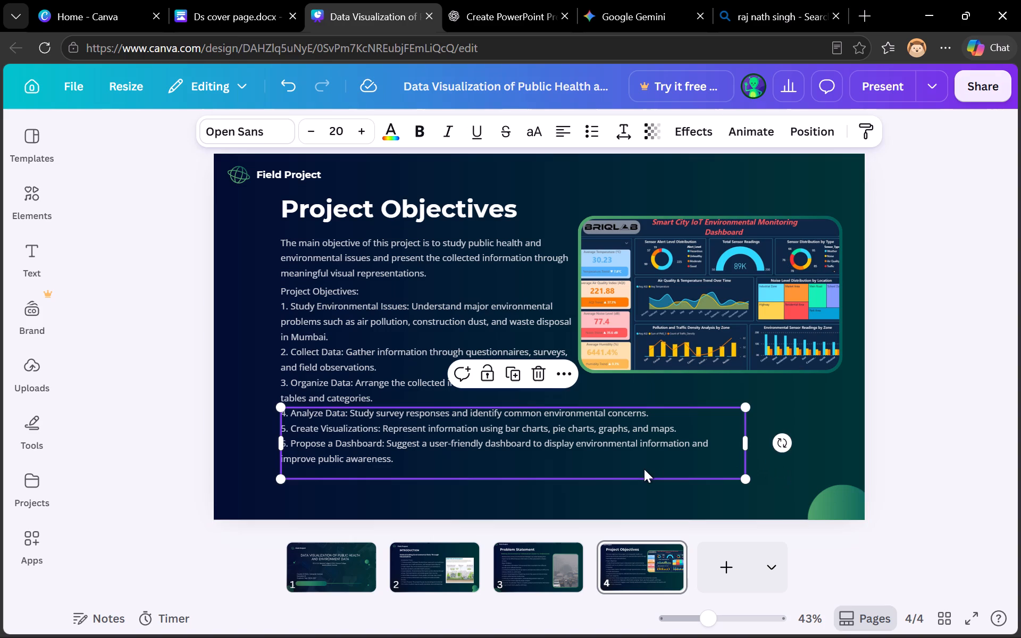
pyautogui.moveTo(748, 450); pyautogui.dragTo(805, 449)
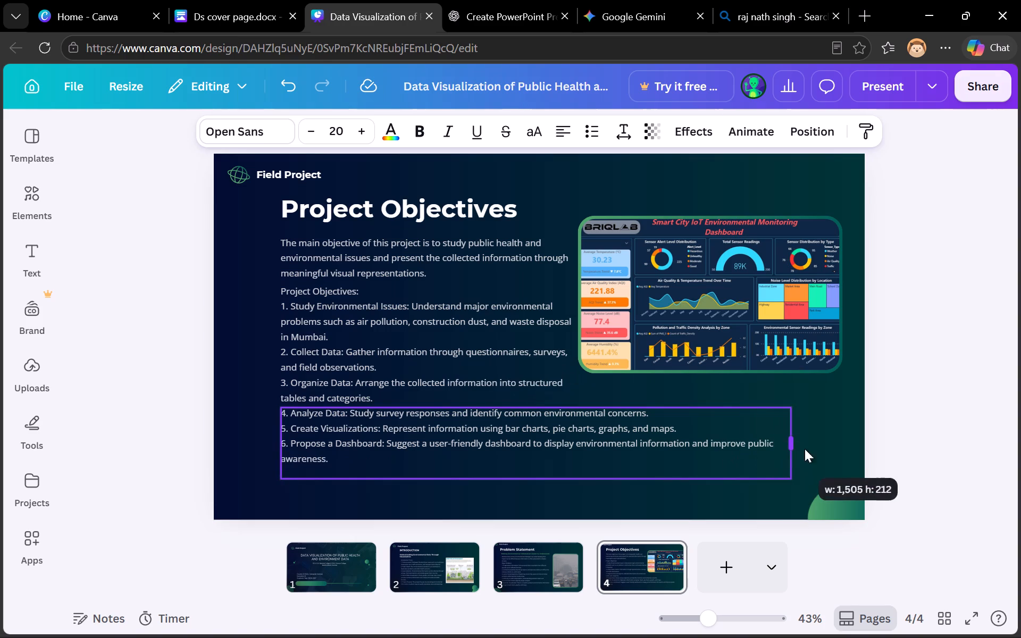
pyautogui.moveTo(805, 449); pyautogui.dragTo(851, 450)
# Move the dashboard image down slightly so it sits just above objectives 4 to 6, keeping its horizontal position.
pyautogui.moveTo(763, 323); pyautogui.dragTo(768, 338)
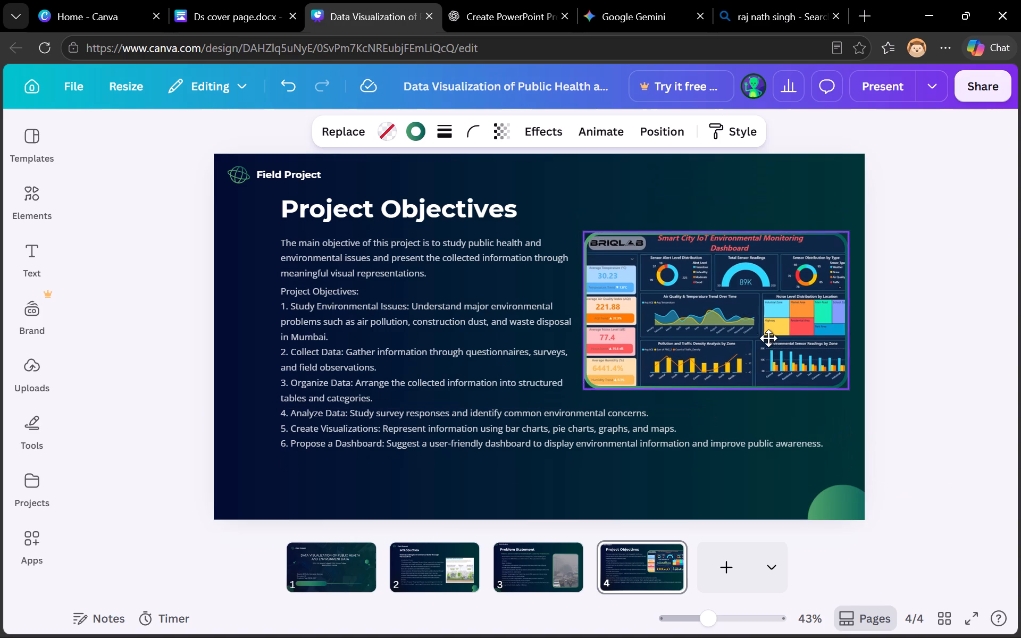
pyautogui.moveTo(768, 338); pyautogui.dragTo(764, 334)
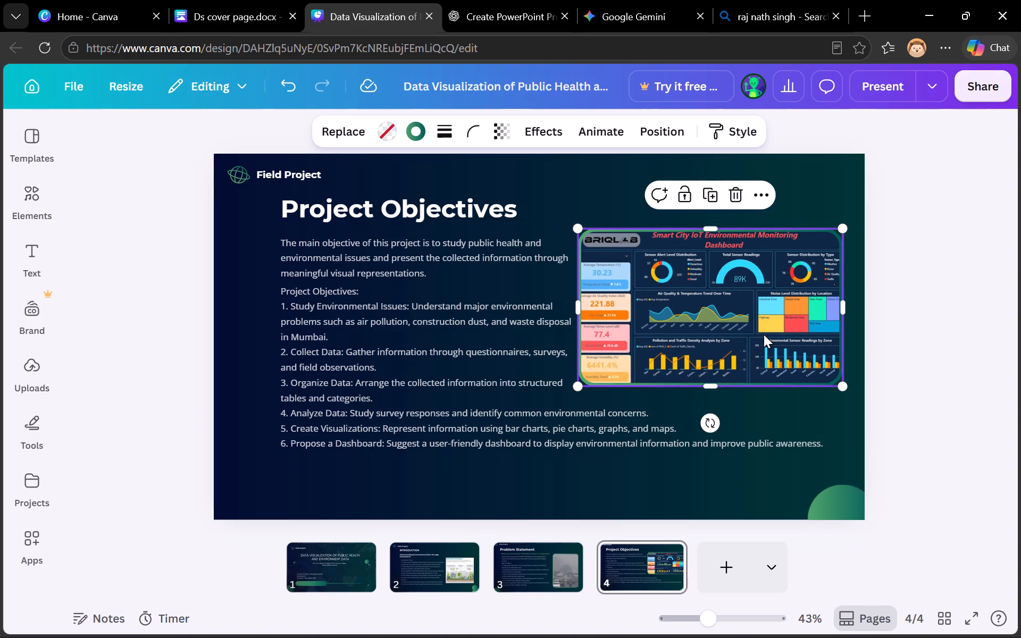
pyautogui.click(952, 355)
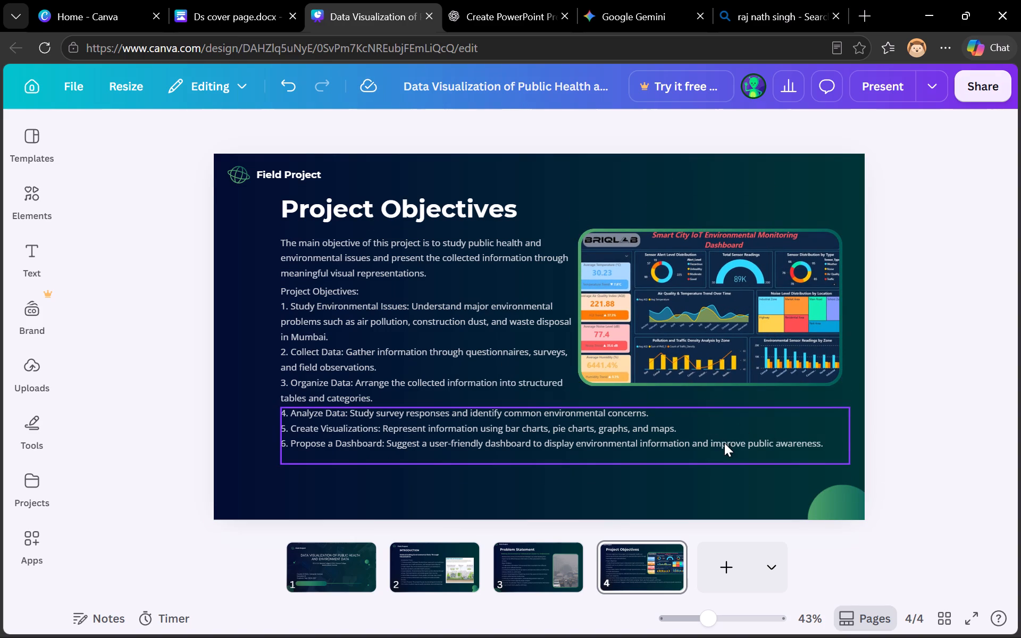
pyautogui.click(724, 443)
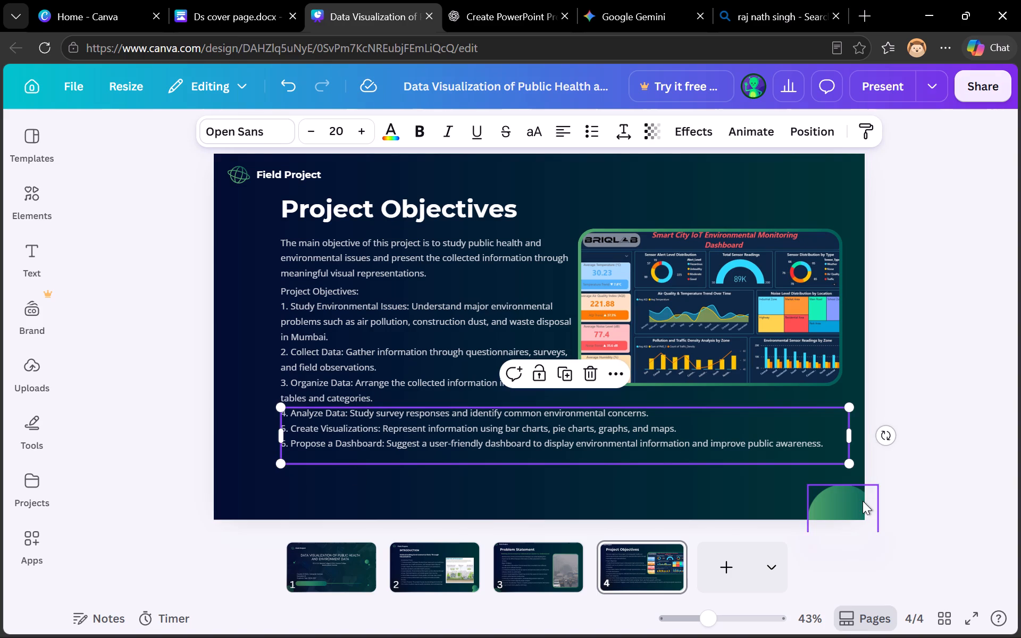
pyautogui.click(973, 414)
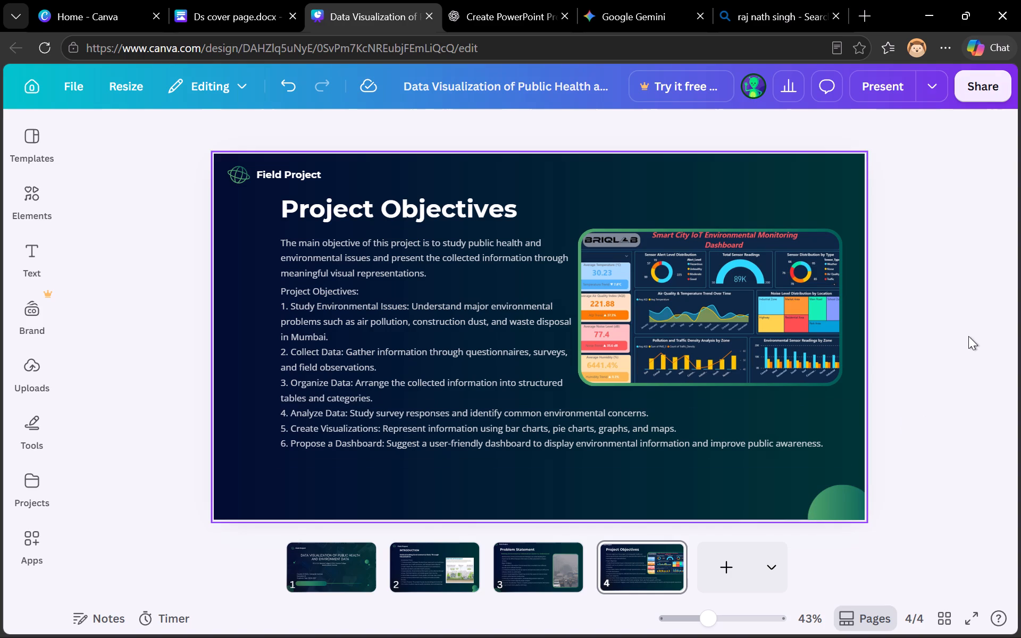
# Add a blank fifth slide after the Project Objectives slide.
pyautogui.moveTo(732, 593); pyautogui.dragTo(729, 570)
pyautogui.click(729, 570)
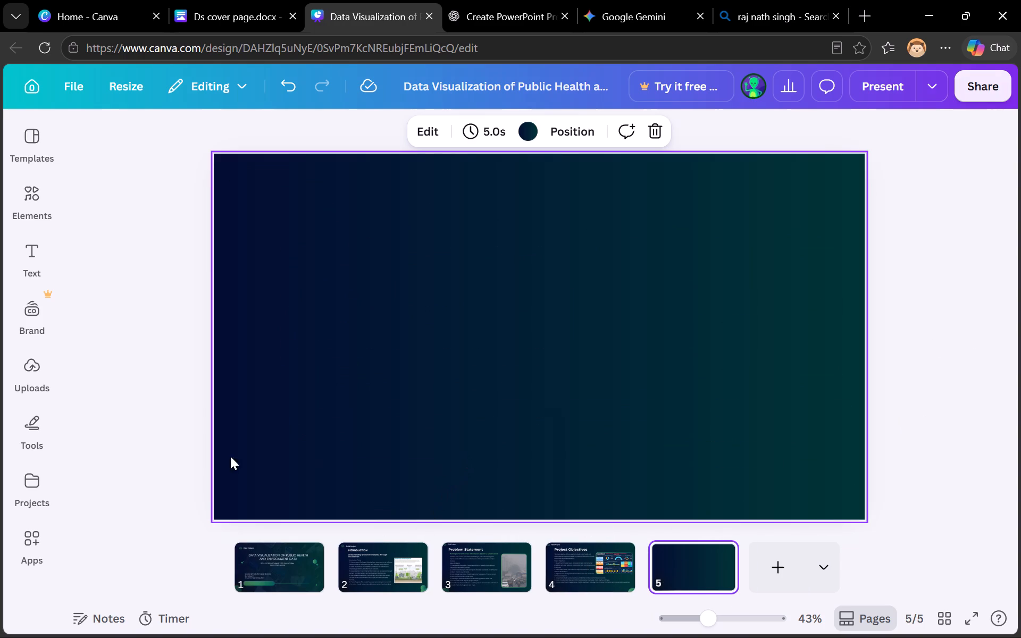
# Apply the "Data Analytics In Digital Marketing" layout from the blue-green digital marketing template to blank slide 5.
pyautogui.click(38, 168)
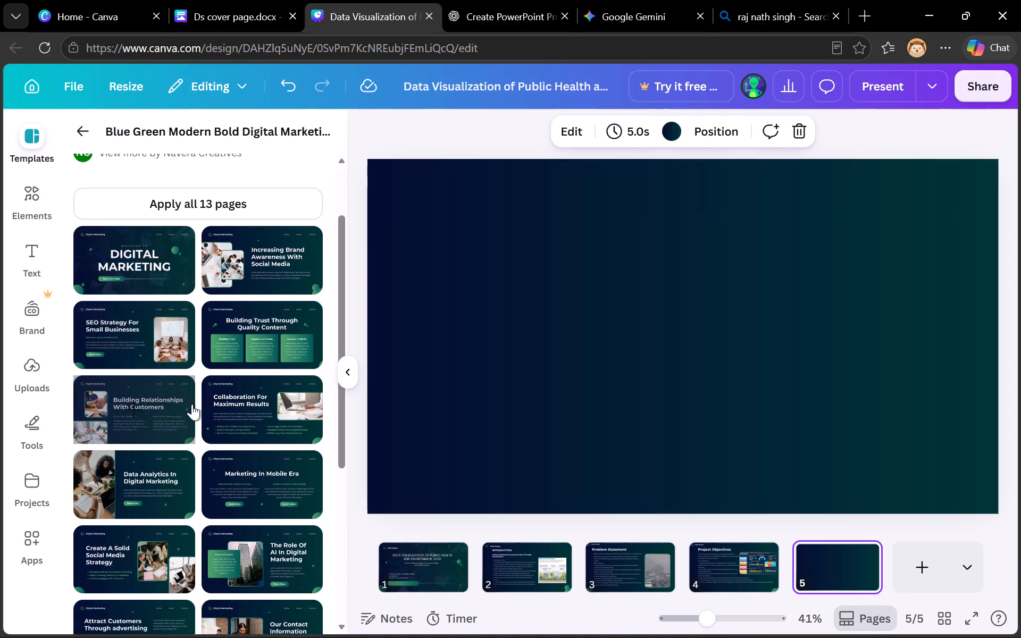
pyautogui.scroll(-1, 156, 471)
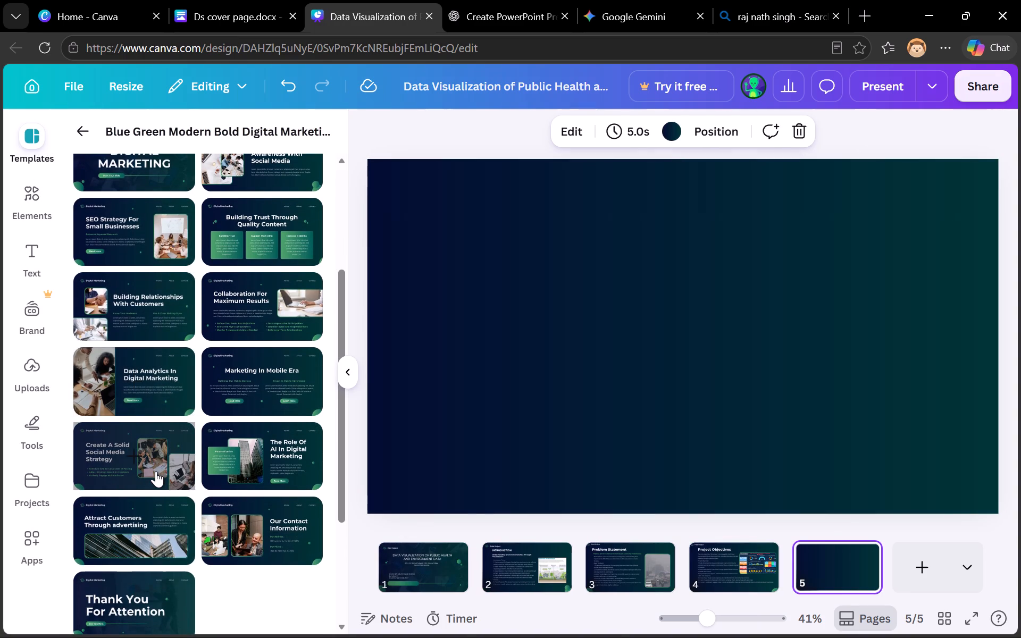
pyautogui.scroll(-1, 156, 471)
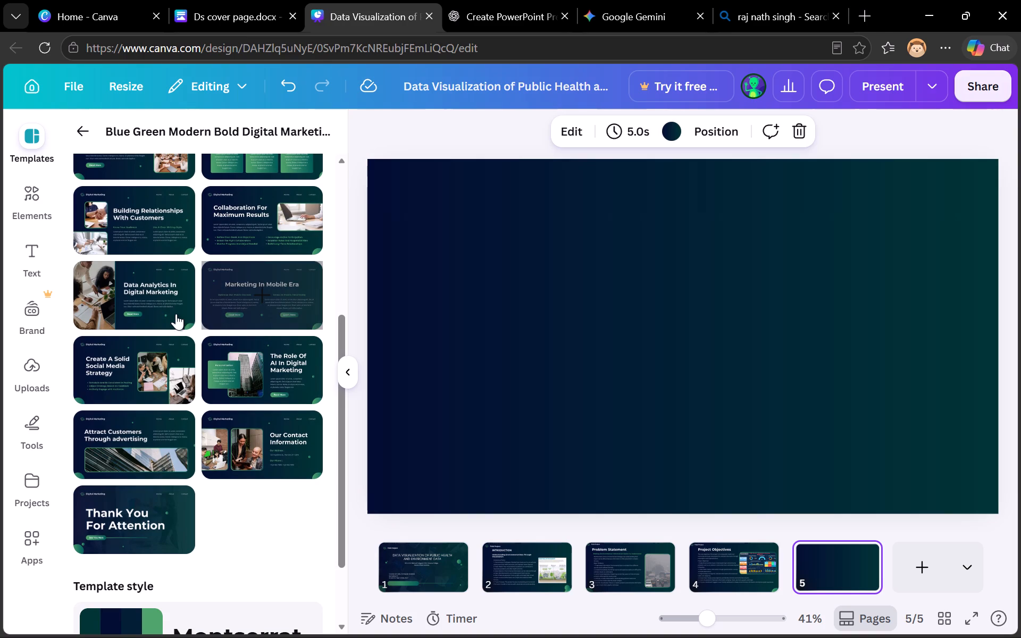
pyautogui.click(155, 310)
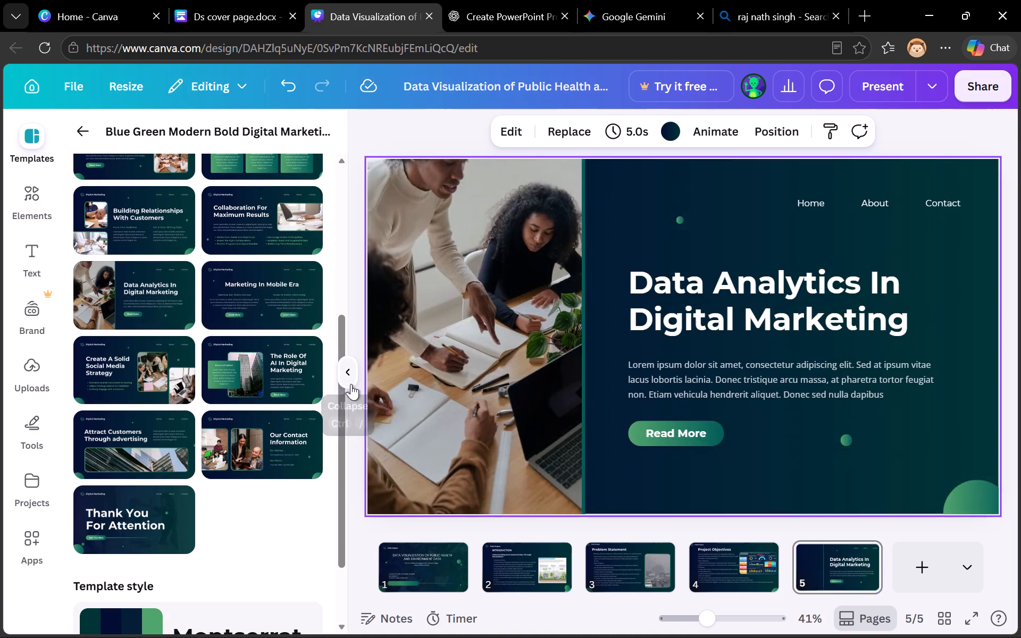
pyautogui.click(351, 384)
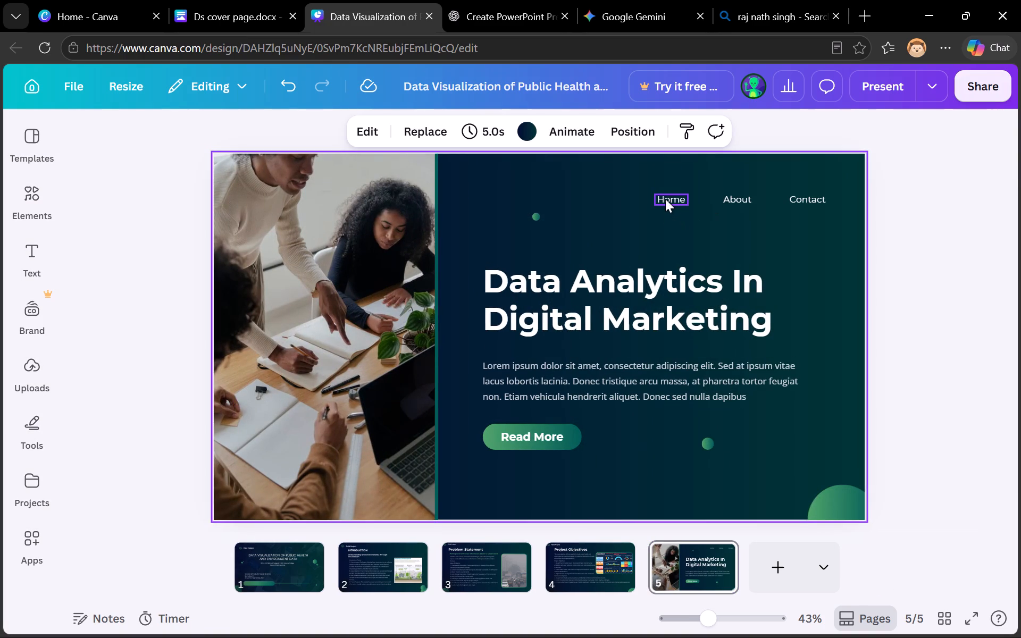
# Delete the Home, About and Contact labels and the two small green circles from slide 5.
pyautogui.click(665, 199)
pyautogui.click(696, 239)
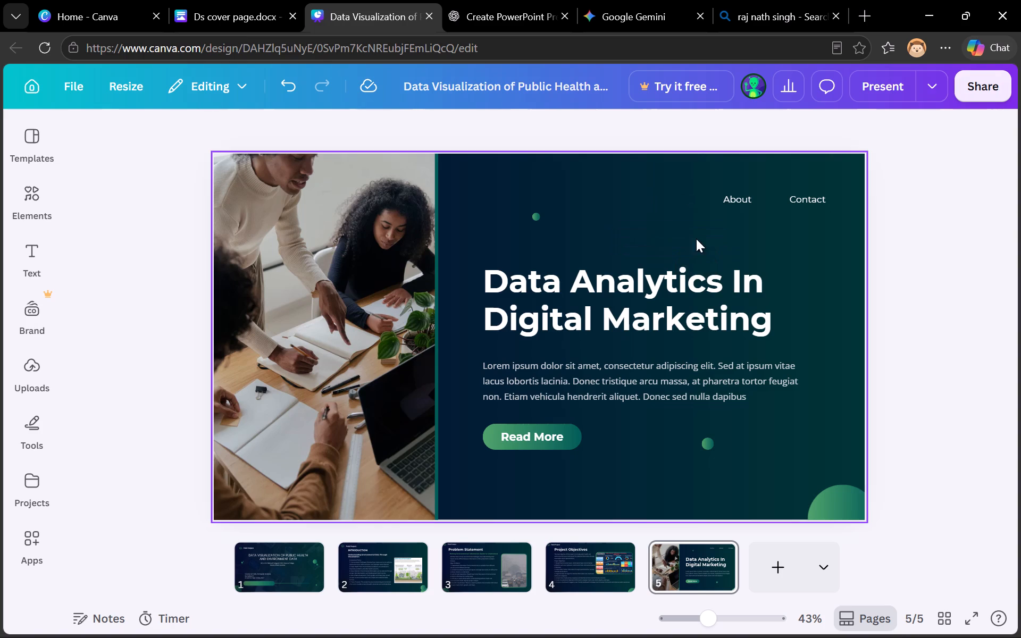
pyautogui.click(539, 216)
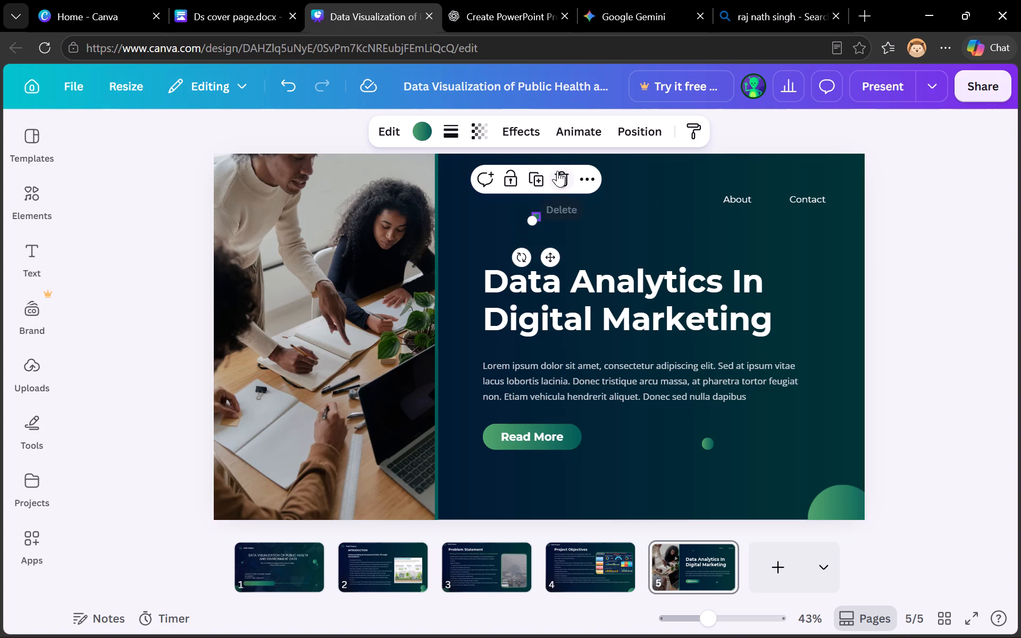
pyautogui.click(557, 171)
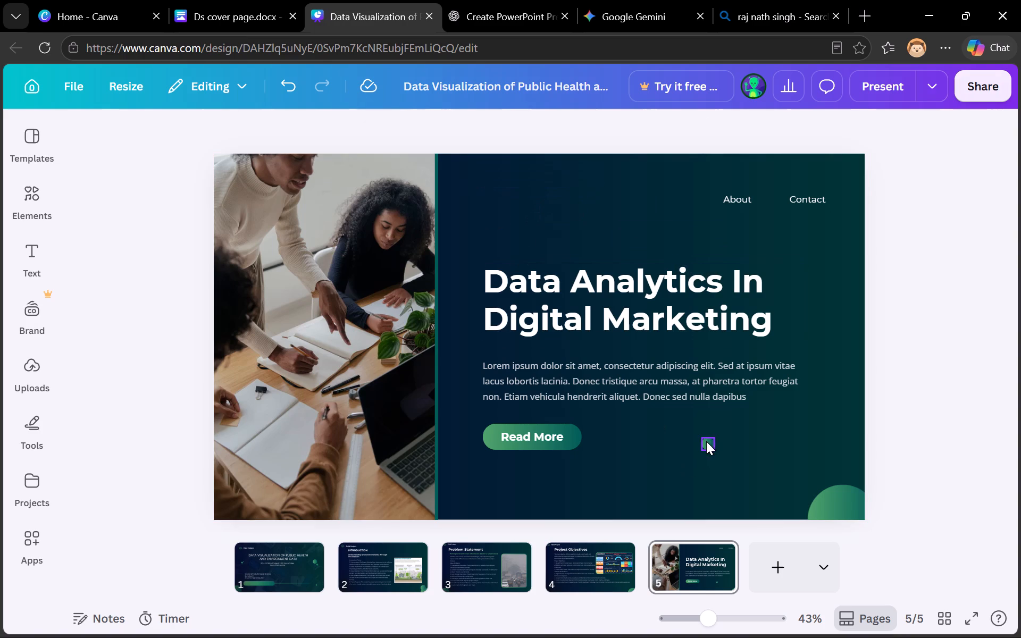
pyautogui.click(706, 441)
pyautogui.click(731, 407)
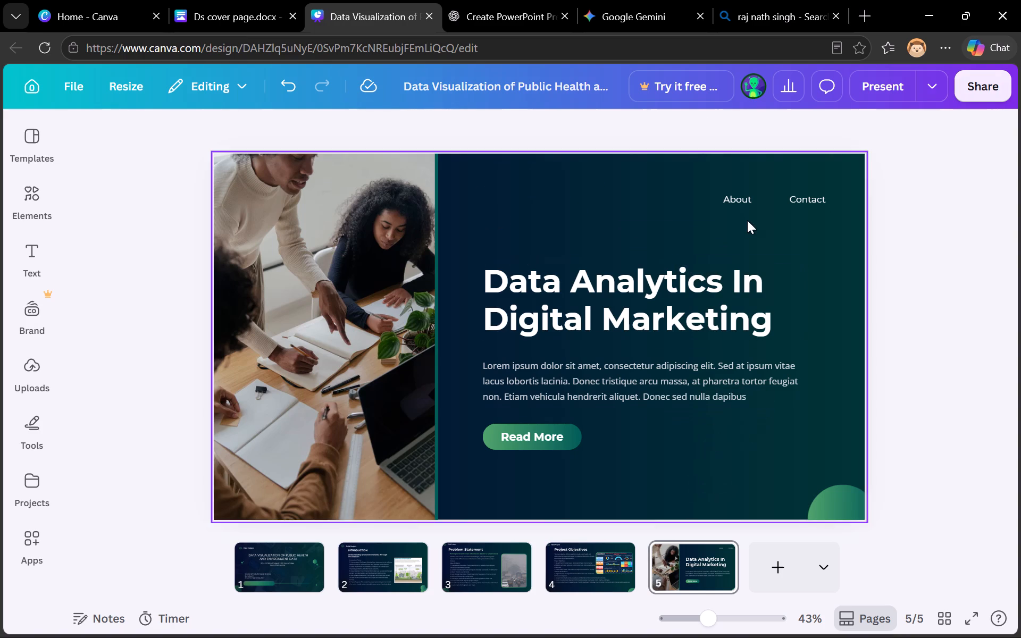
pyautogui.click(738, 195)
pyautogui.click(766, 227)
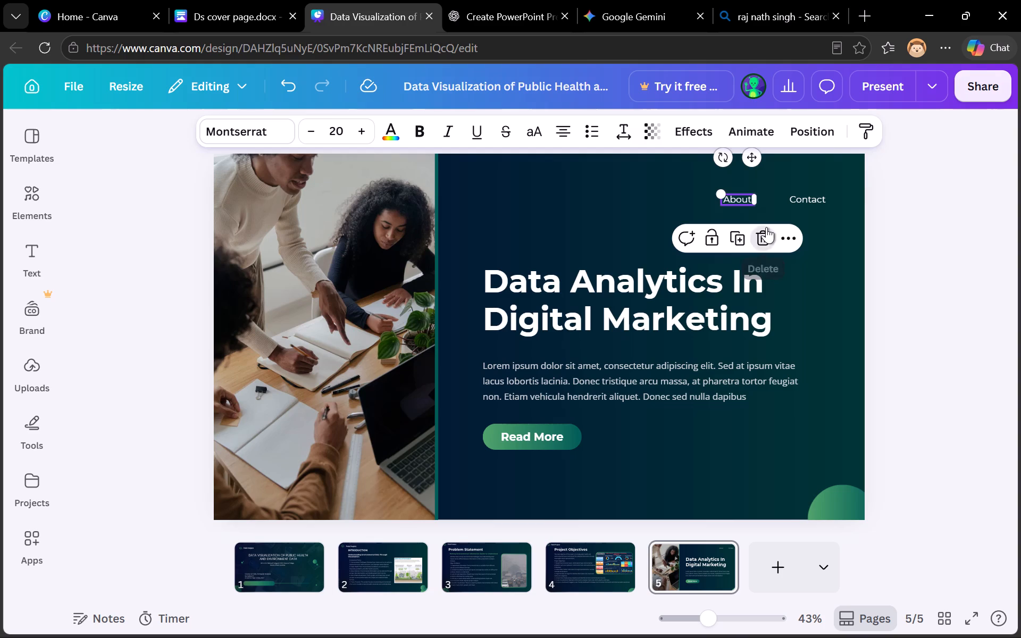
pyautogui.click(796, 197)
pyautogui.click(832, 239)
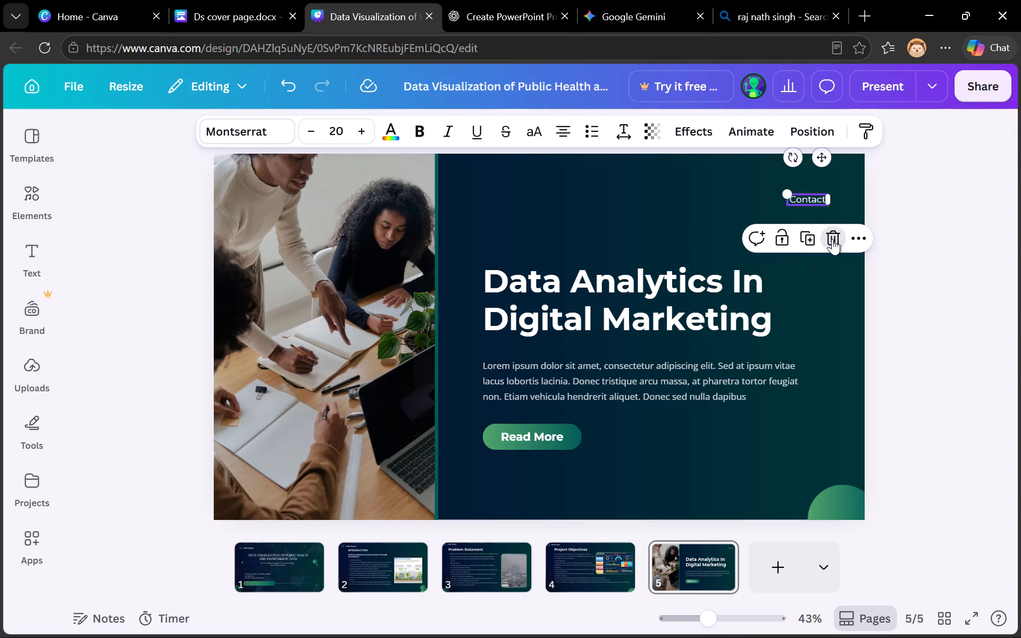
# Delete the Read More button on slide 5, both its green shape and its text.
pyautogui.click(578, 434)
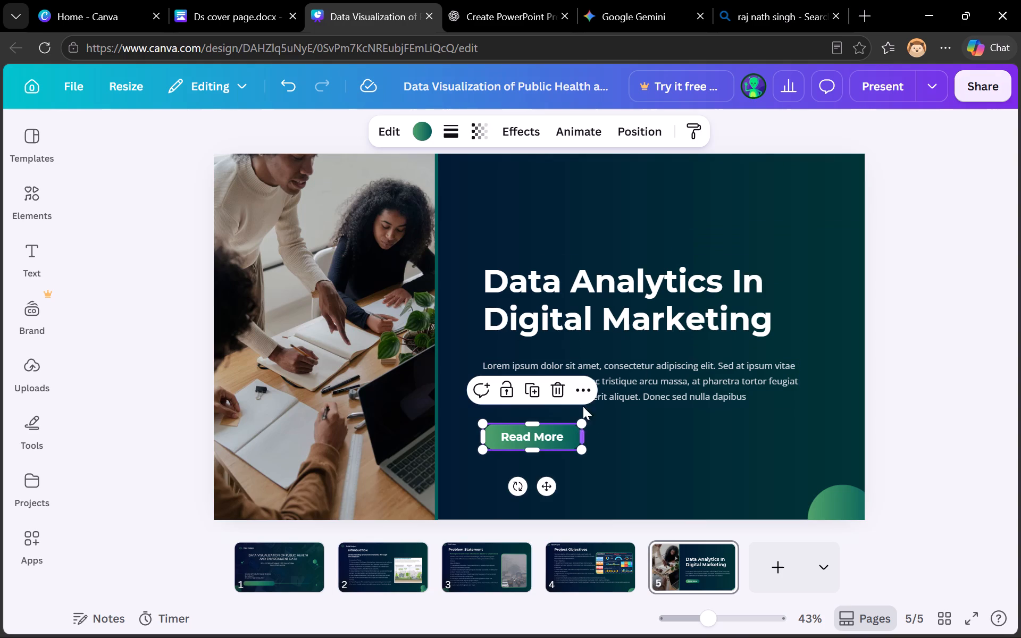
pyautogui.click(564, 392)
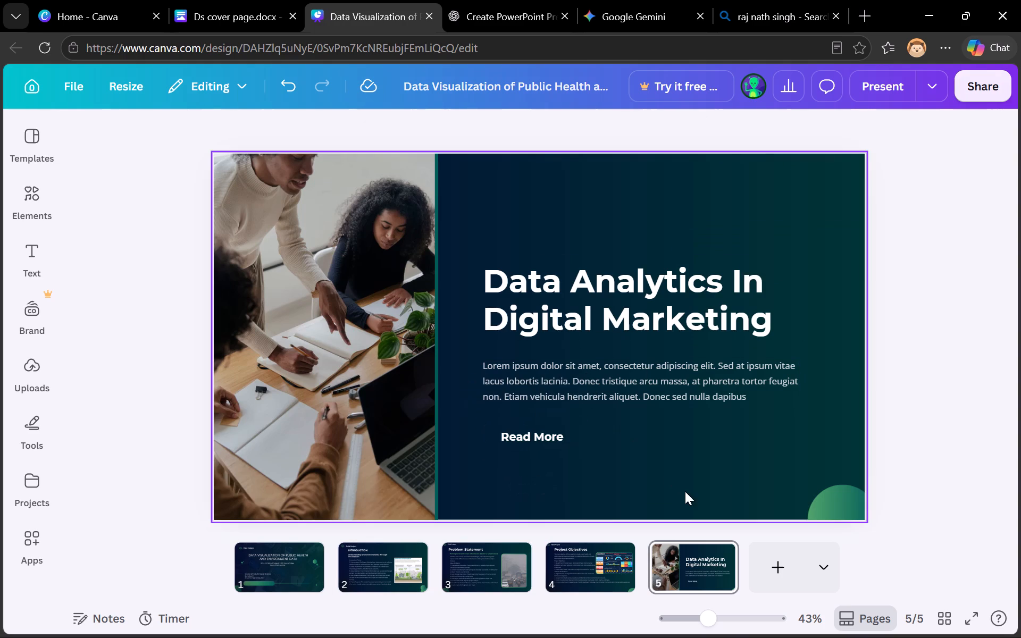
pyautogui.click(539, 439)
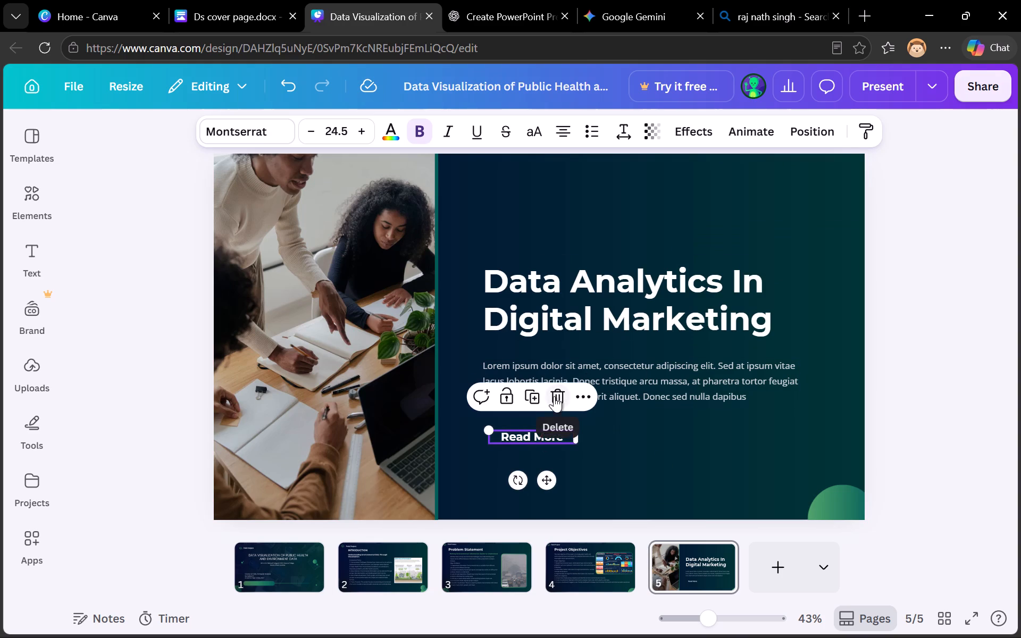
pyautogui.click(554, 396)
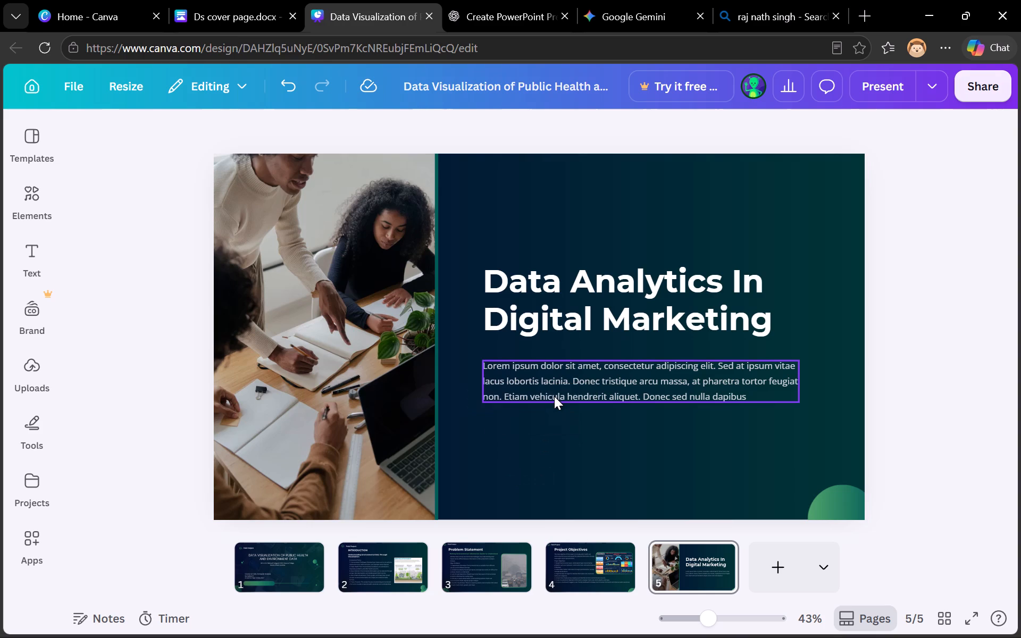
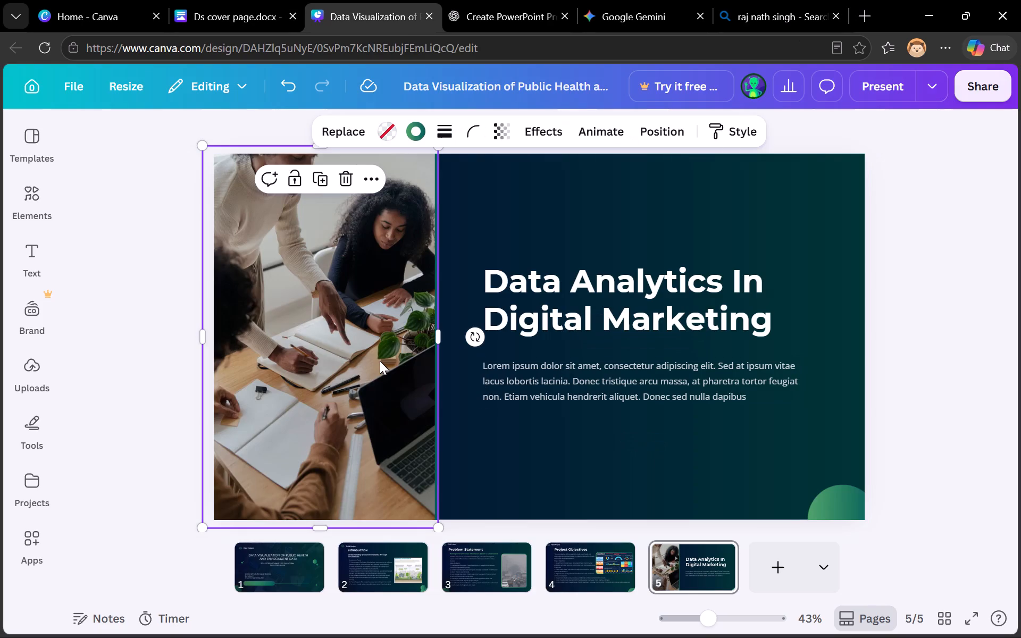
pyautogui.hotkey('ctrl', 'v')
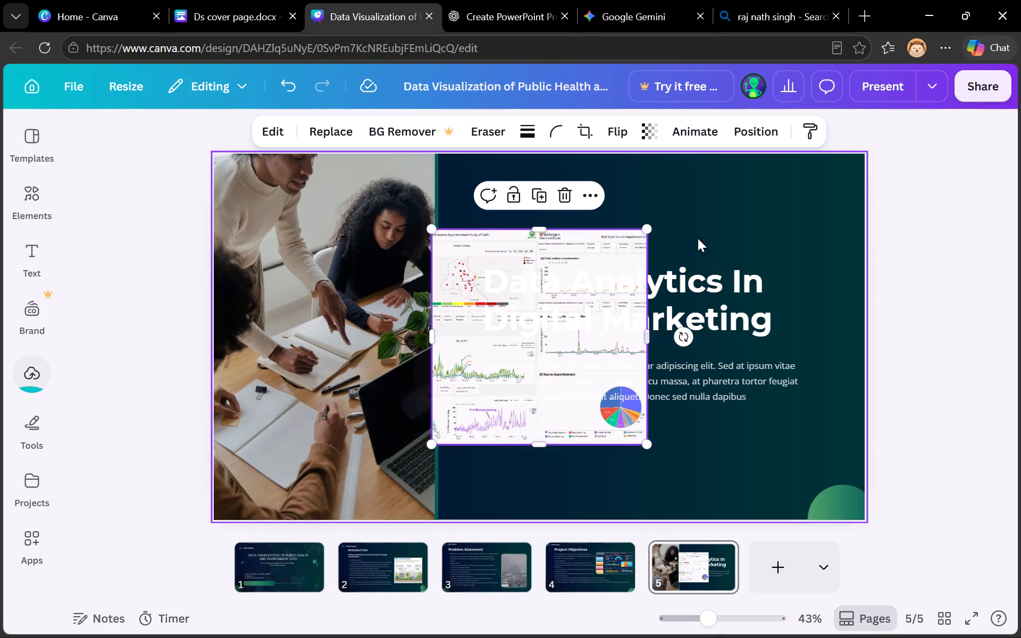
pyautogui.moveTo(610, 242); pyautogui.dragTo(420, 248)
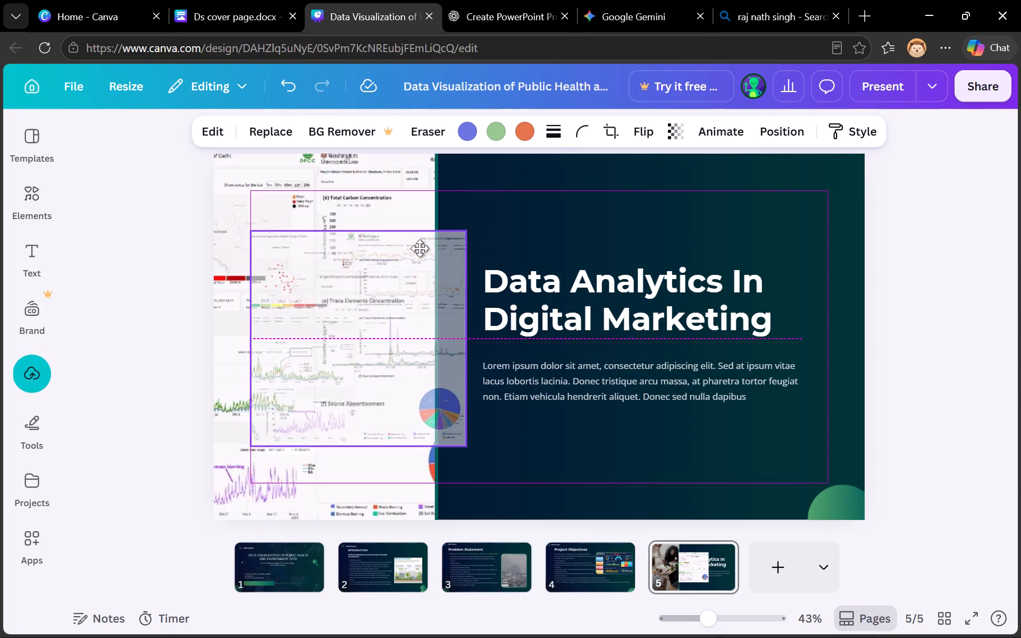
pyautogui.moveTo(420, 248); pyautogui.dragTo(420, 248)
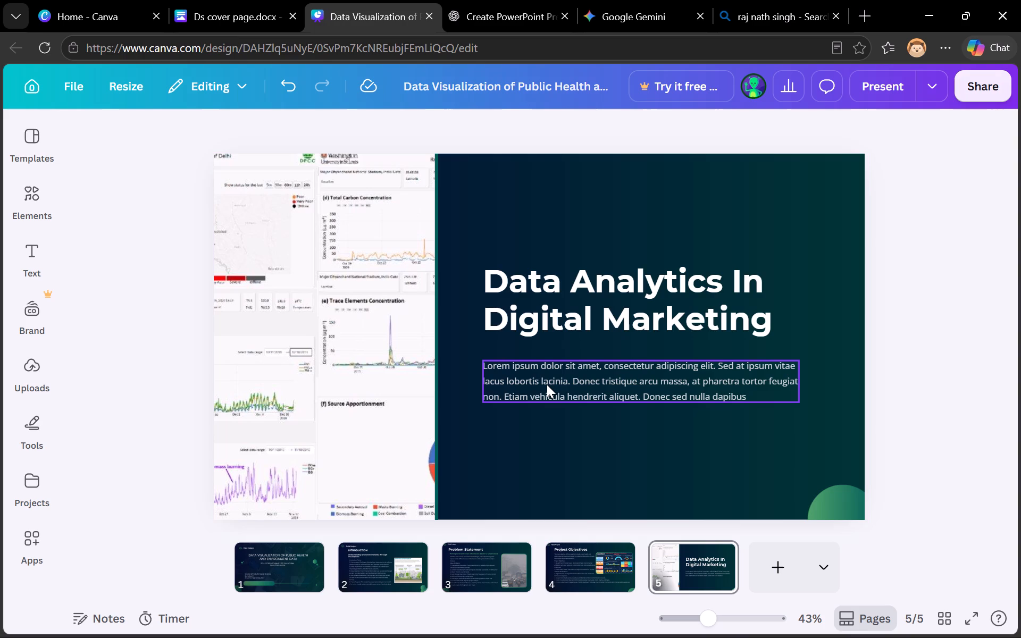